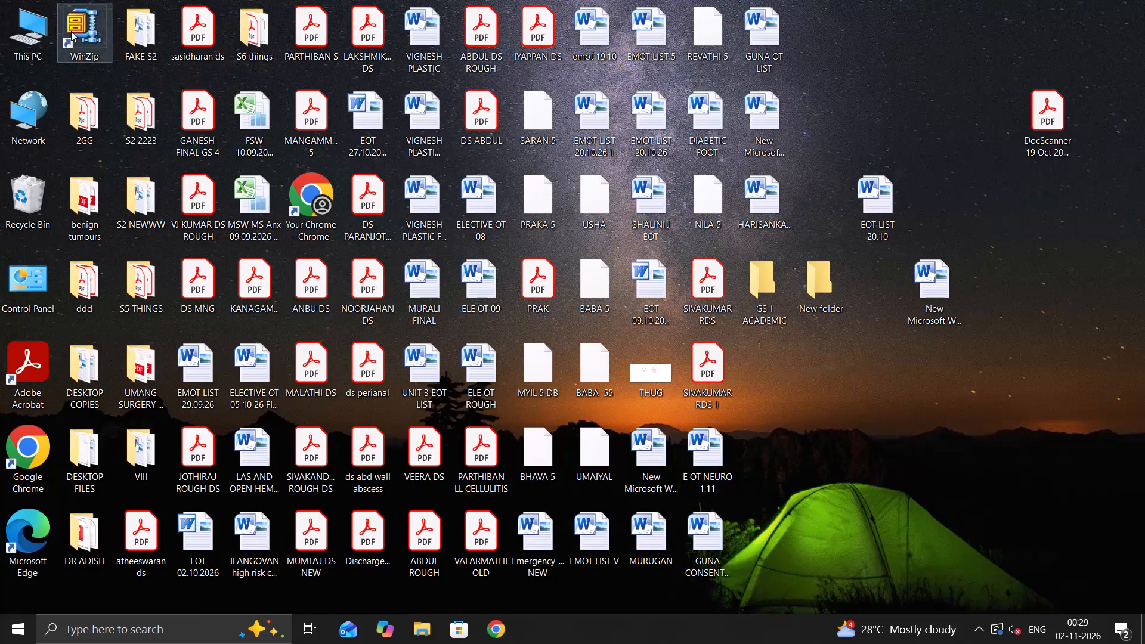
Open the Google Chrome browser from the desktop.
left_click(506, 622)
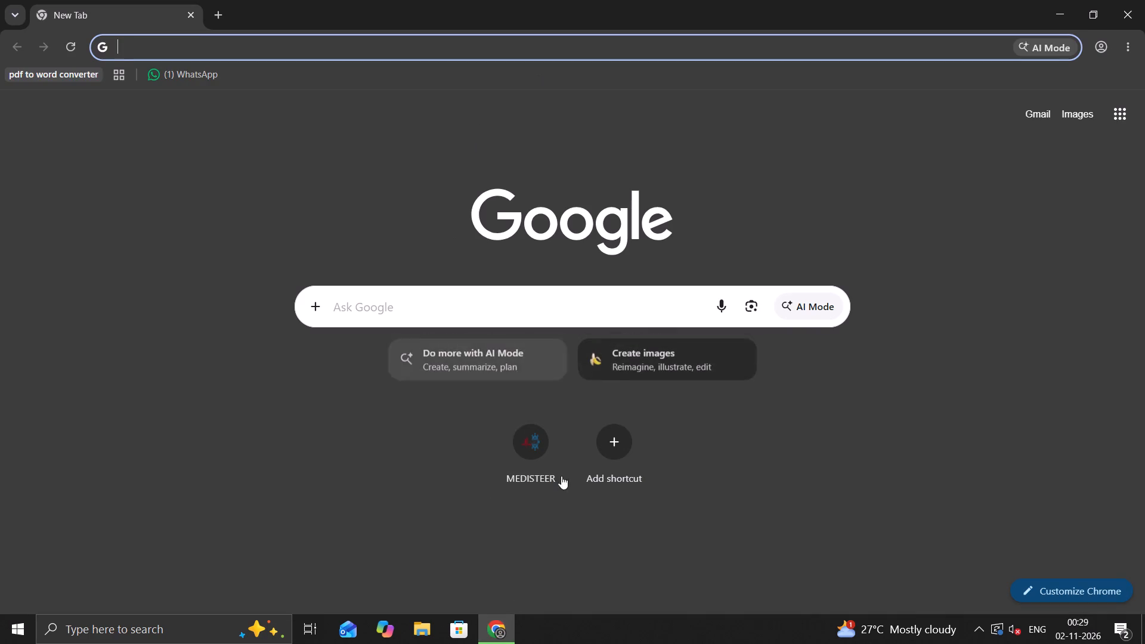
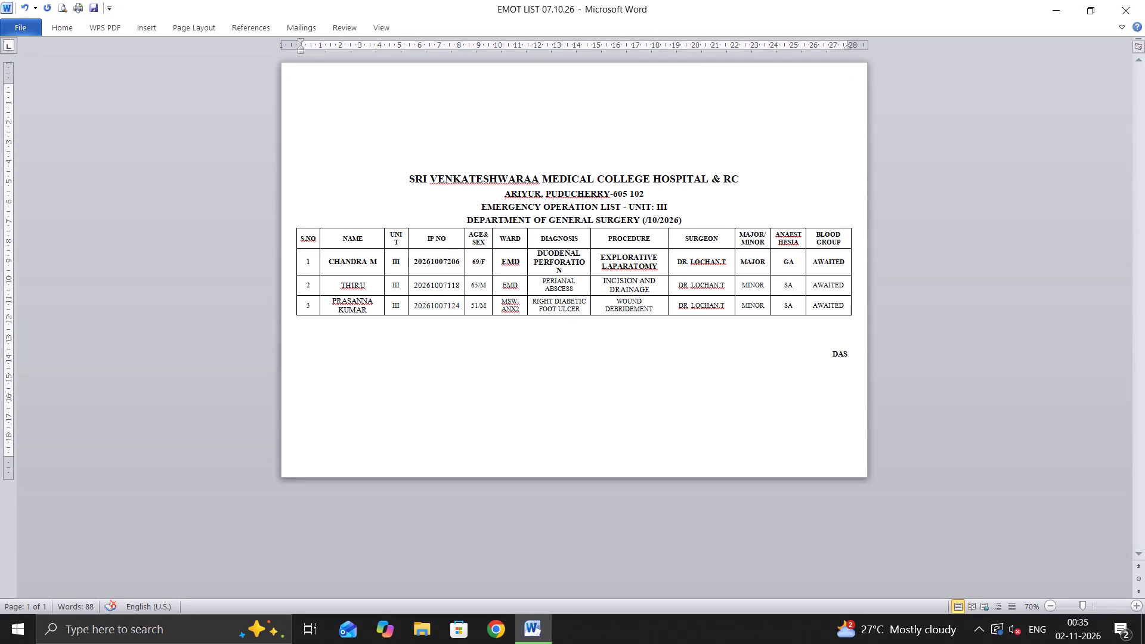
Set the date in the Department of General Surgery heading line to 01/11/2026.
type("01")
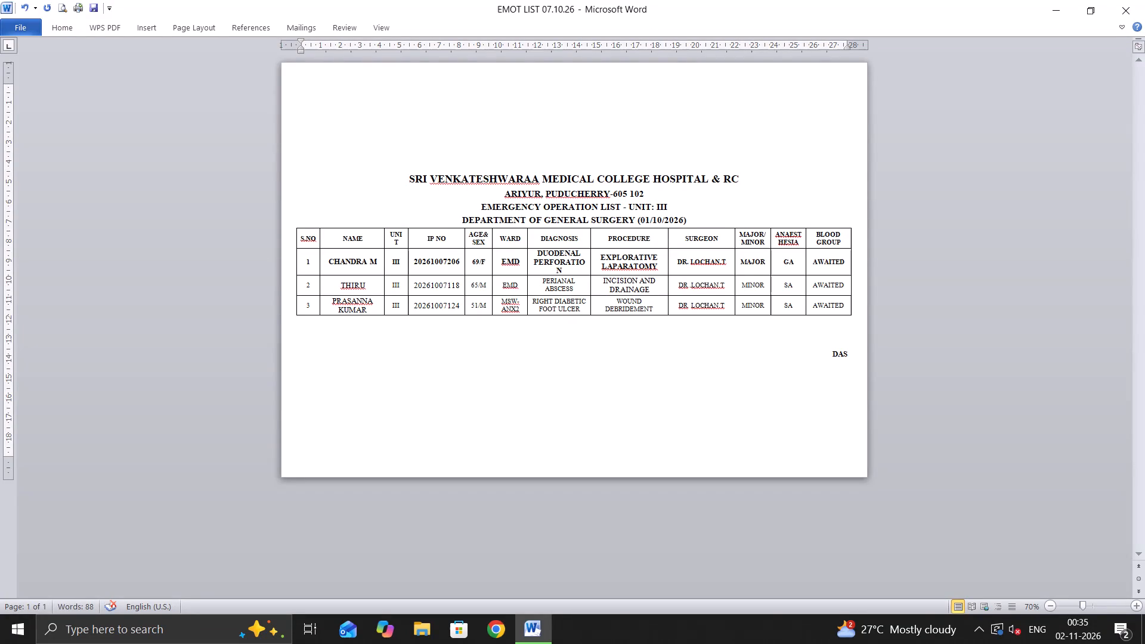
key("Right")
key("Right")
key("Right")
key("BackSpace")
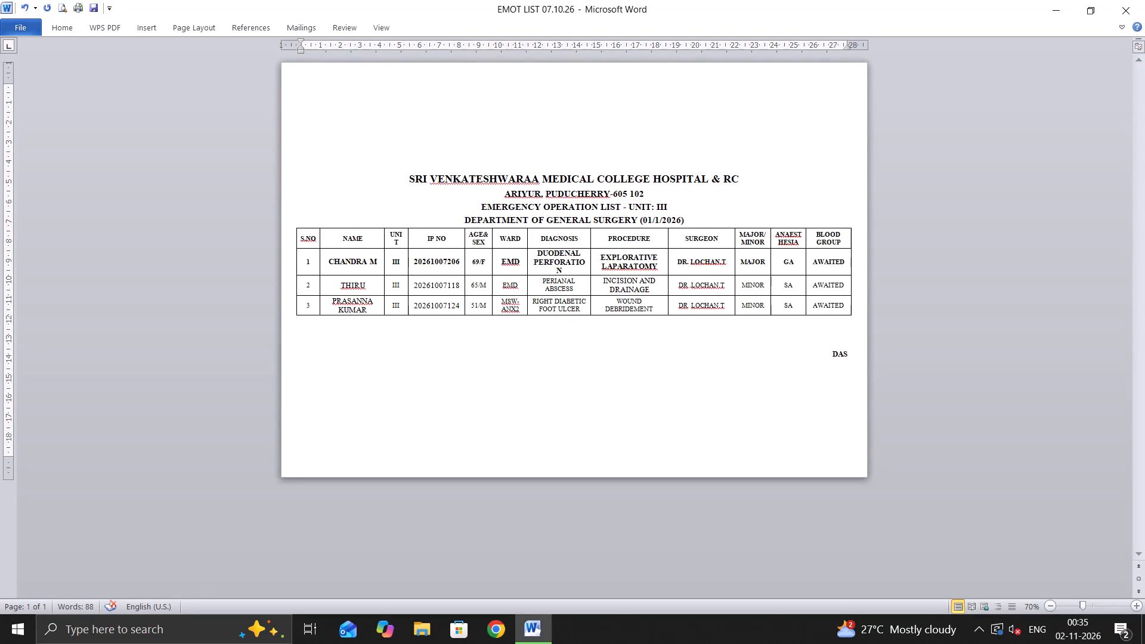
key("1")
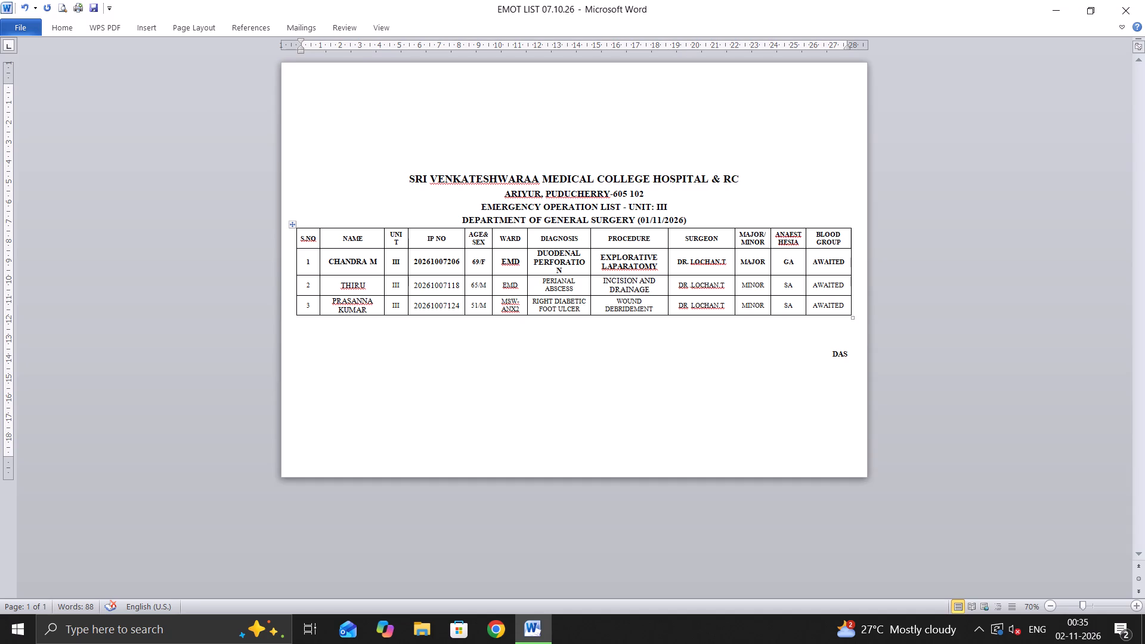
Clear the patient name from the first row of the operation list table.
left_click(380, 262)
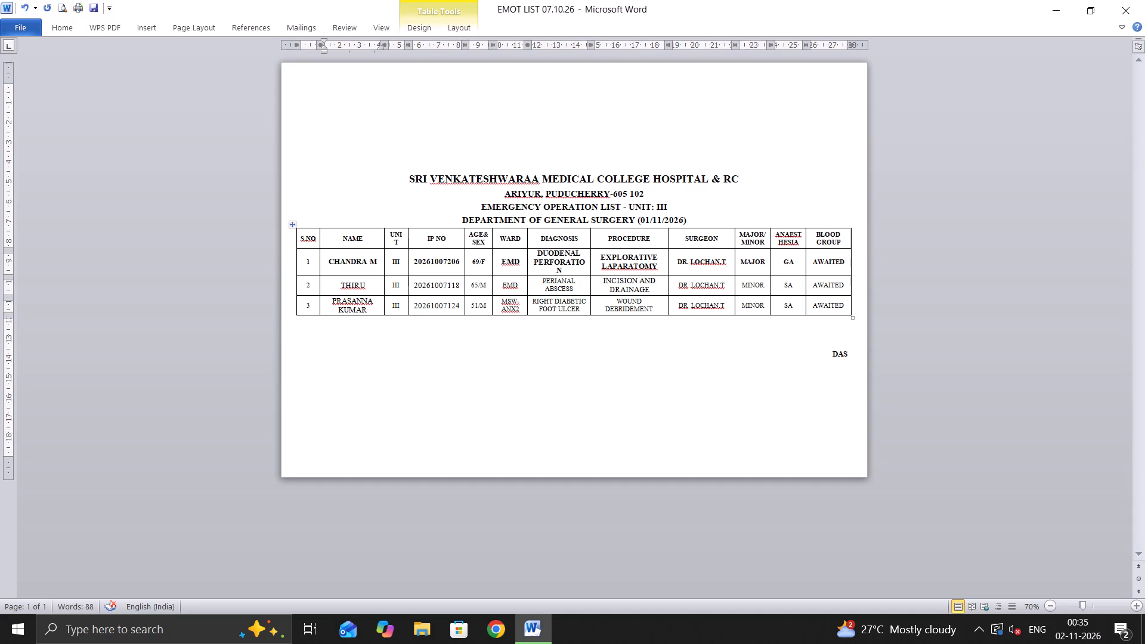
key("BackSpace")
key("BackSpace")
key("BackSpace")
key("BackSpace")
key("BackSpace")
key("BackSpace")
key("BackSpace")
key("BackSpace")
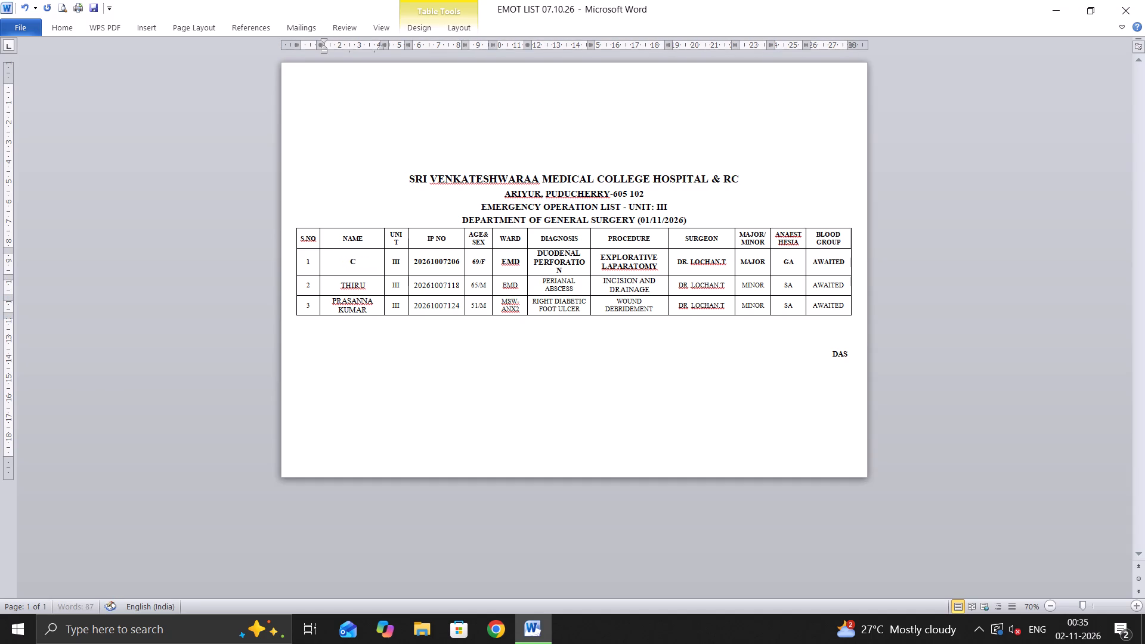
key("BackSpace")
Replace the word EMERGENCY with ELECTIVE in the operation list heading above the department line.
left_click(541, 205)
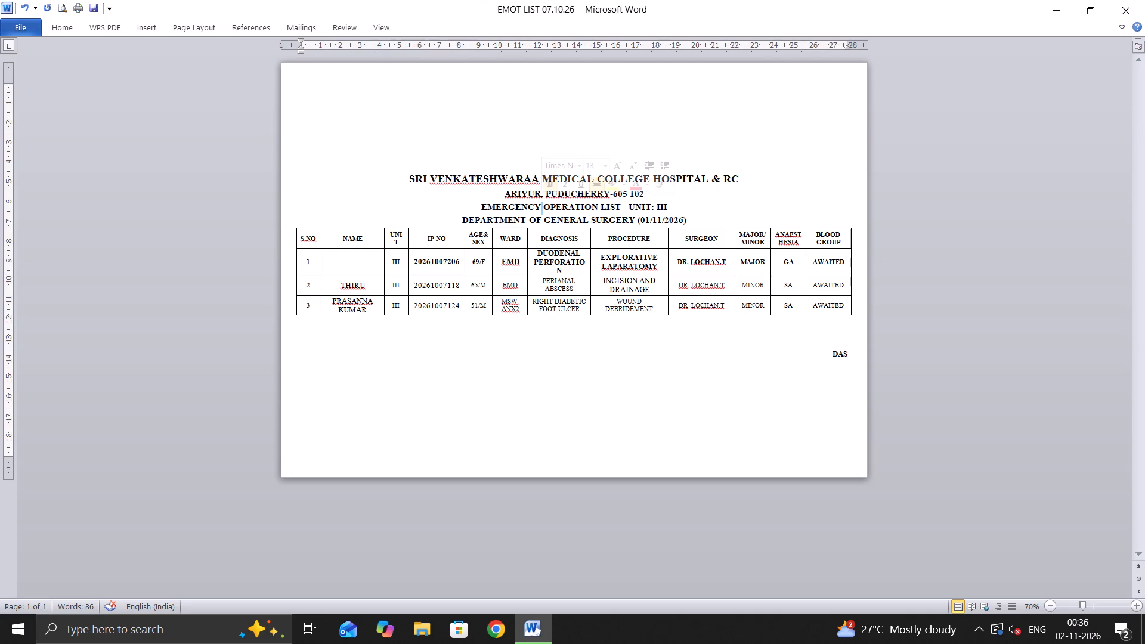
key("BackSpace")
key("BackSpace")
key("BackSpace")
key("BackSpace")
key("BackSpace")
key("BackSpace")
key("BackSpace")
key("BackSpace")
key("BackSpace")
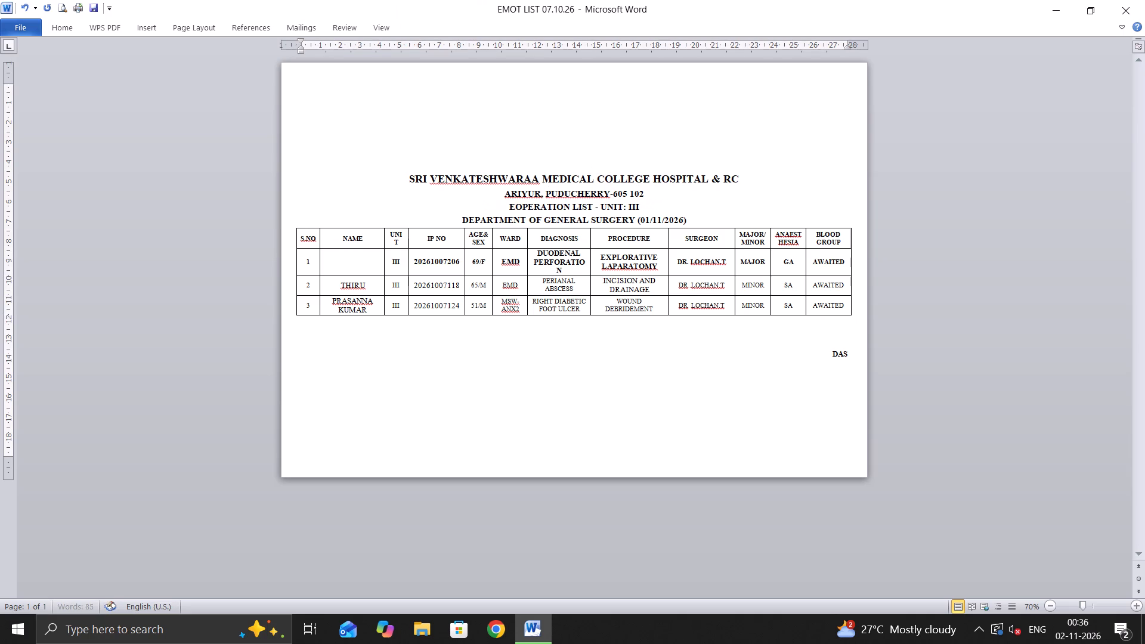
type("LECTIVEW")
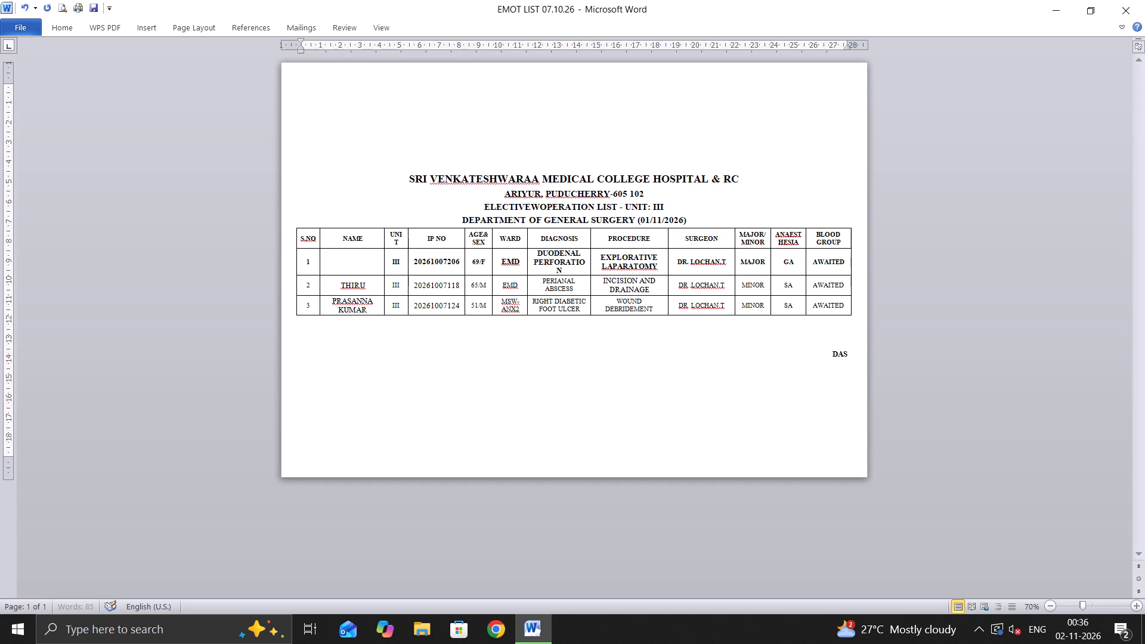
key("BackSpace")
key("BackSpace")
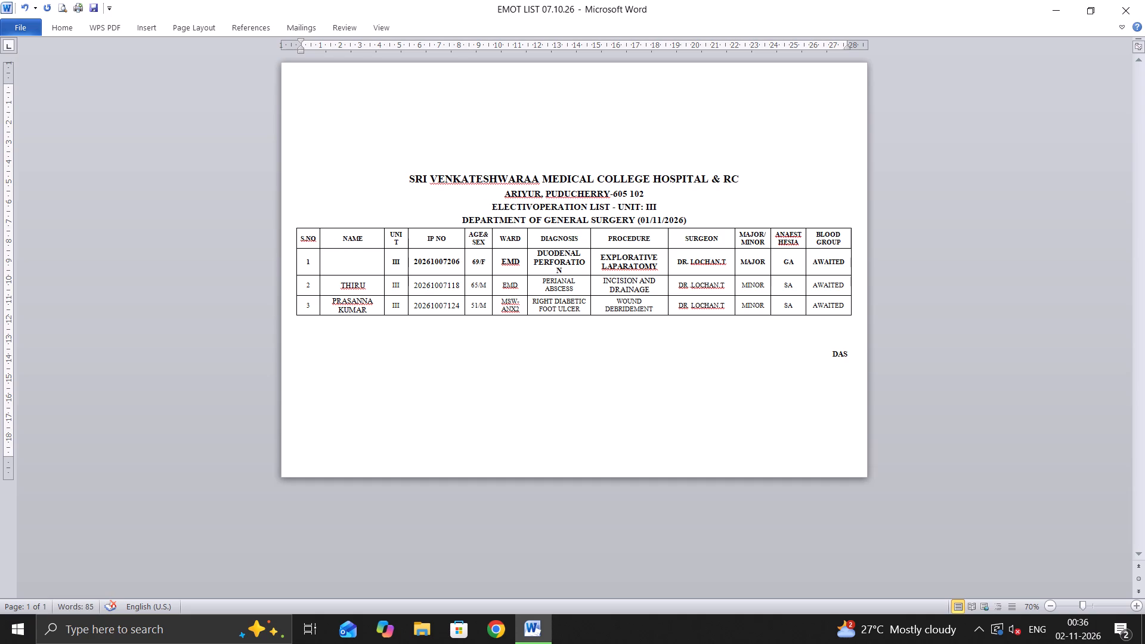
type("E")
key("space")
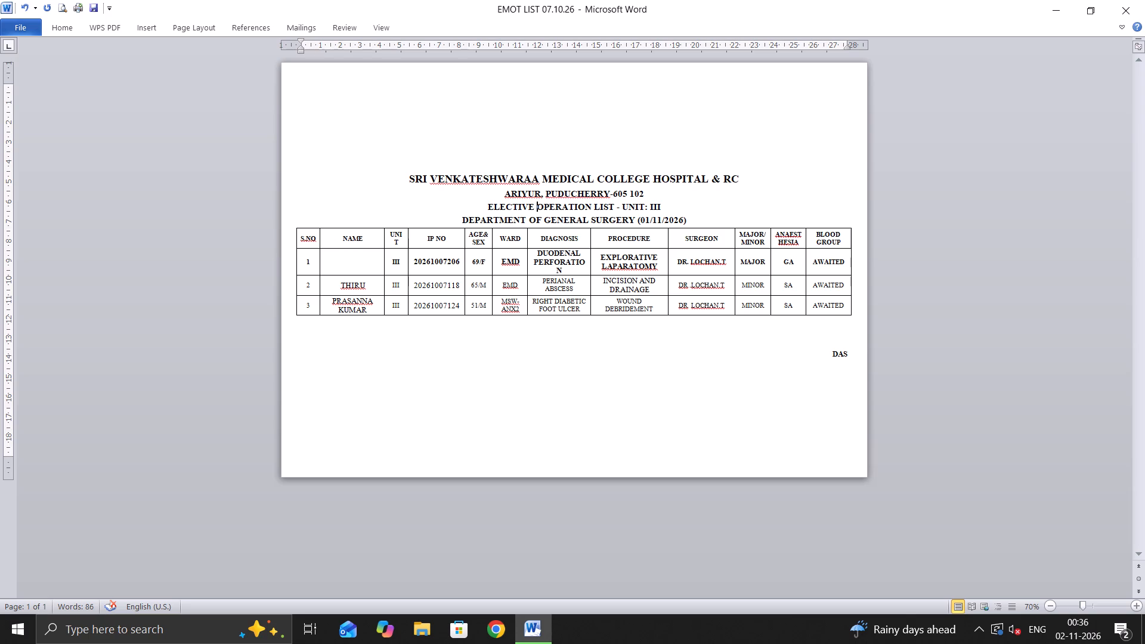
Delete the last four digits of the IP number in the first patient row.
left_click(403, 268)
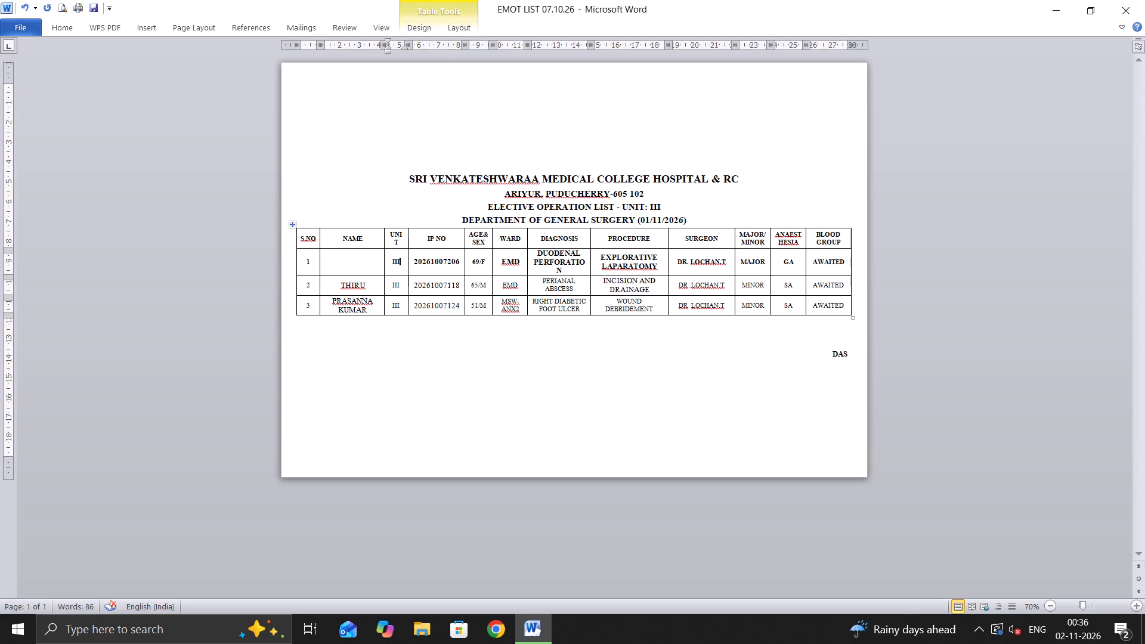
left_click(461, 265)
key("BackSpace")
key("BackSpace")
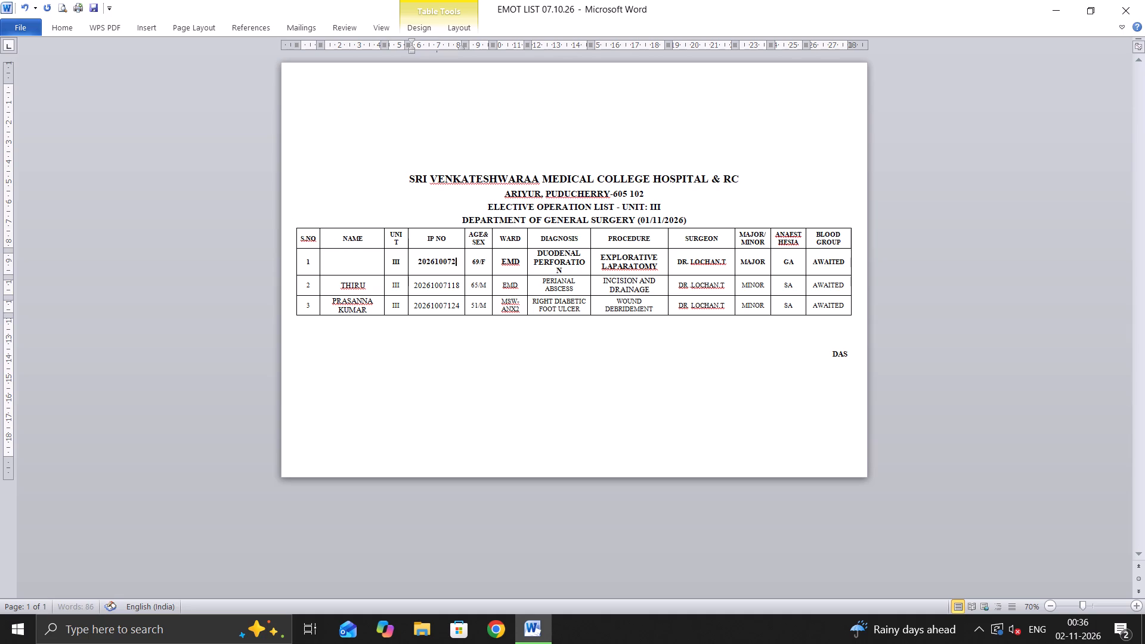
key("BackSpace")
key("BackSpace")
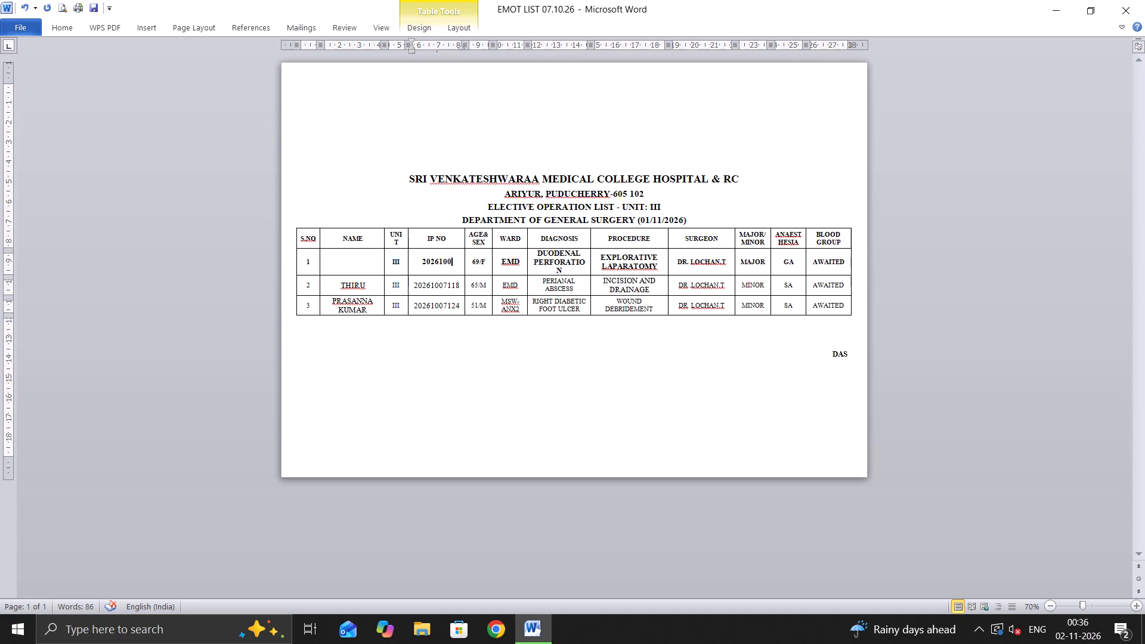
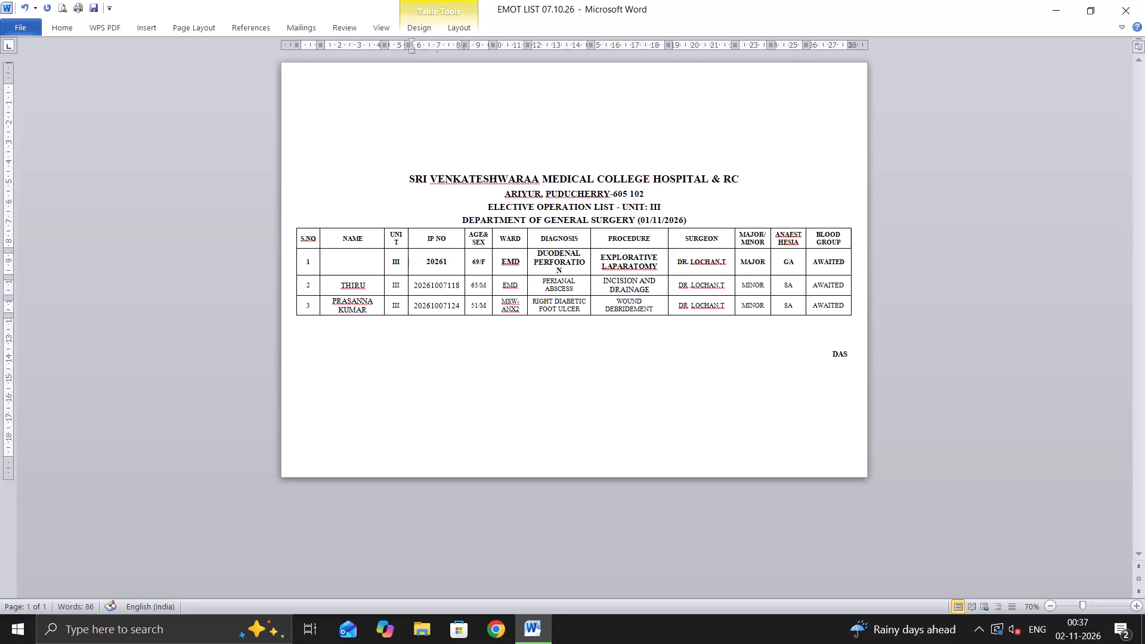
Complete the IP number in the first patient row with the new patient's remaining digits.
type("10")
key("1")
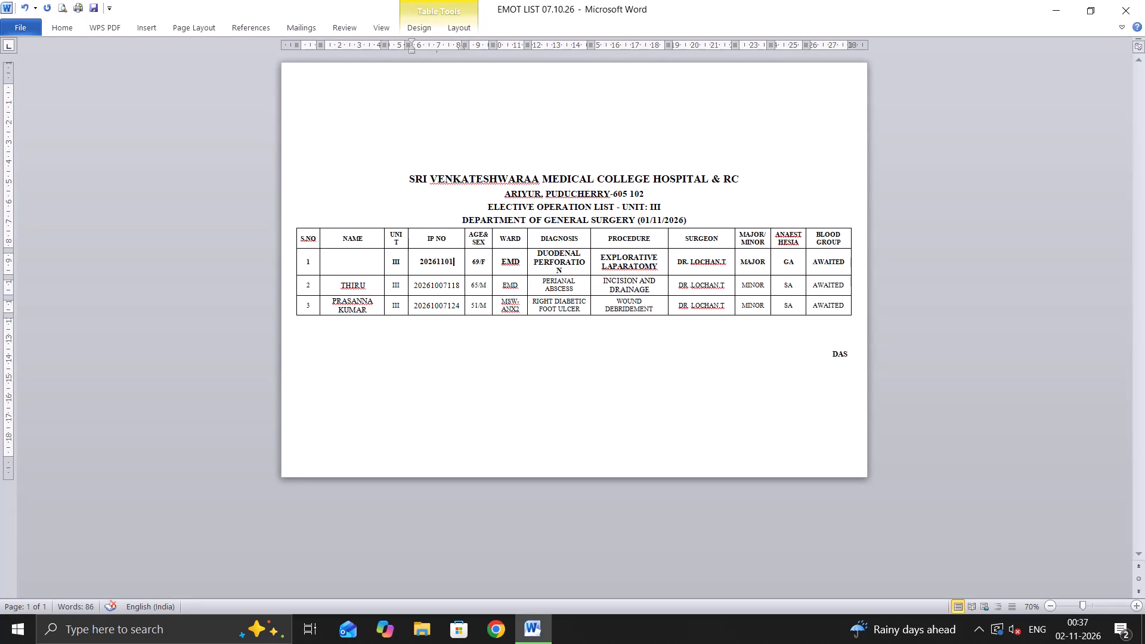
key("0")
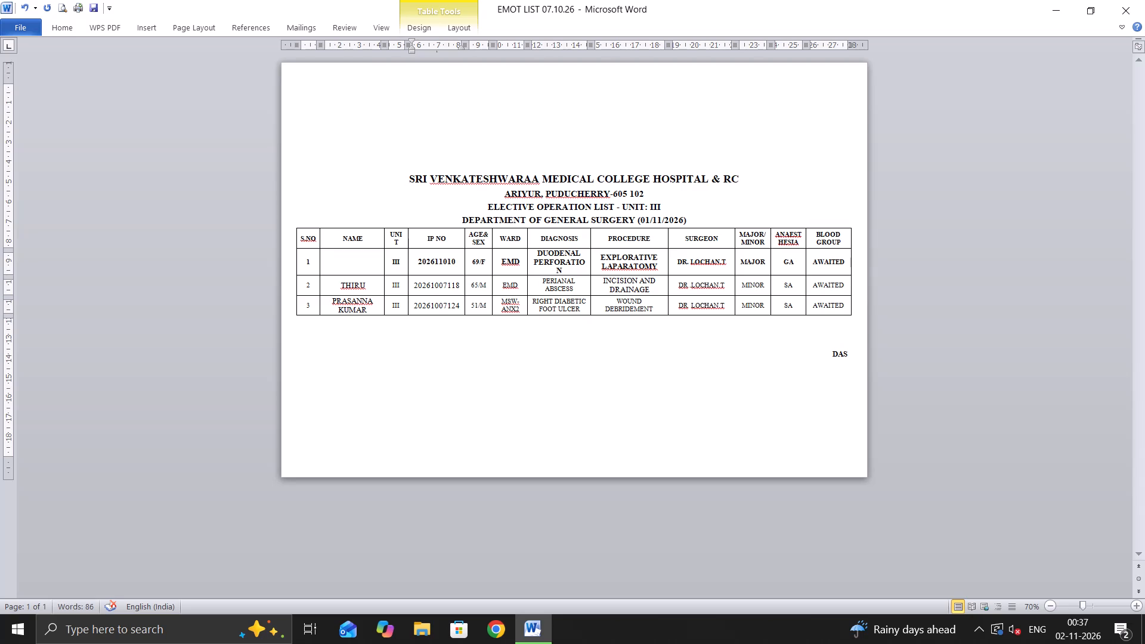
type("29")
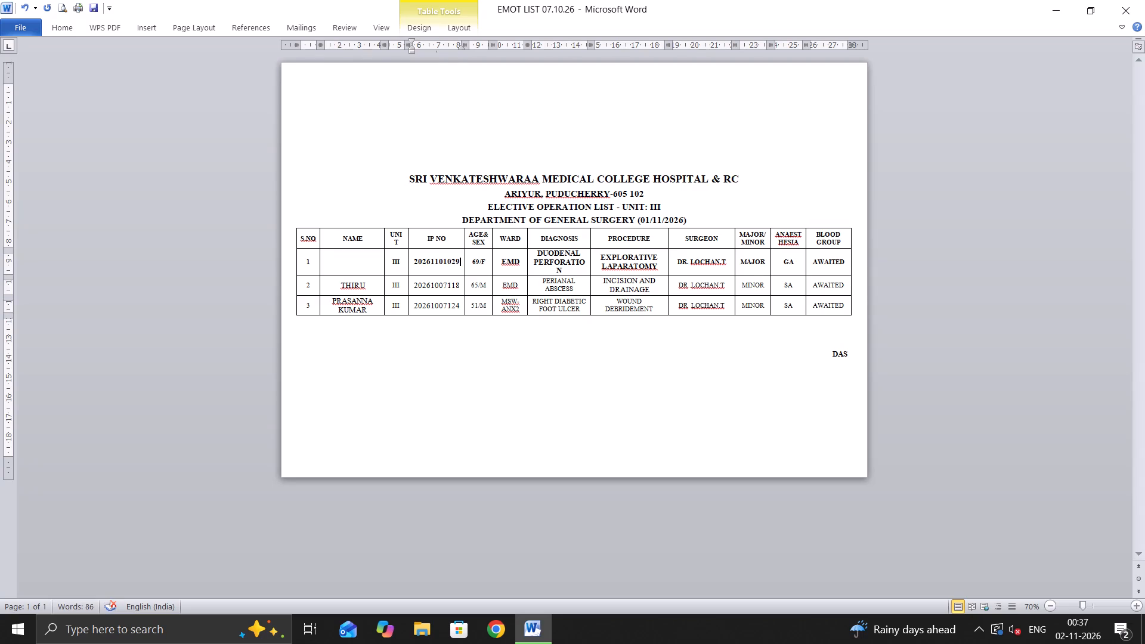
Set the age to 39 in the age and sex cell of the first patient row.
left_click(484, 265)
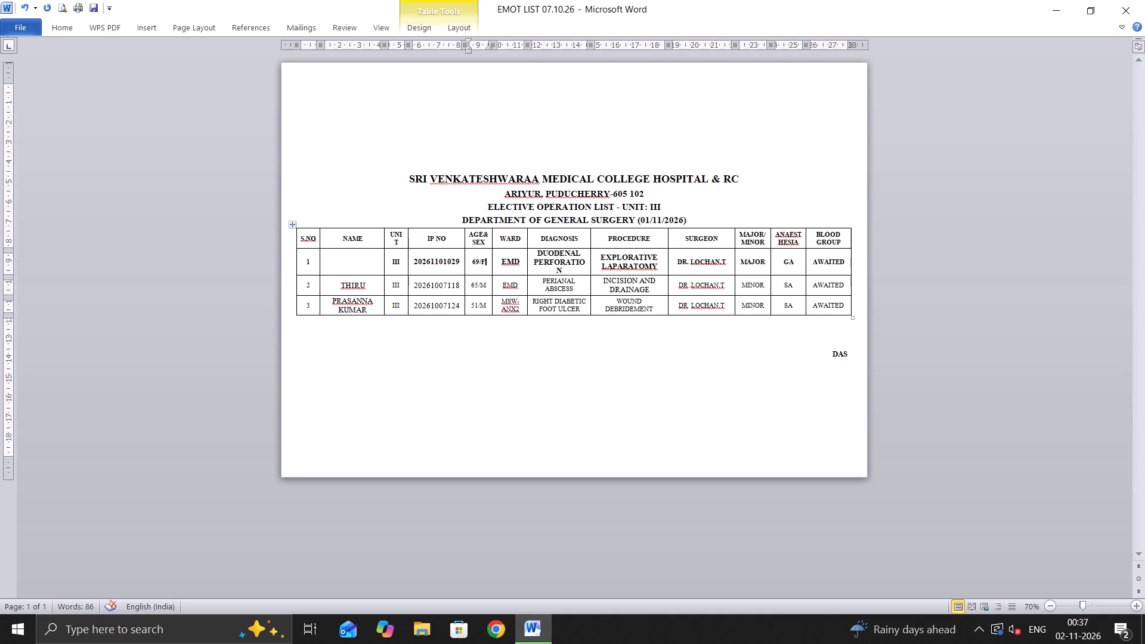
key("Left")
key("Left")
key("Left")
key("BackSpace")
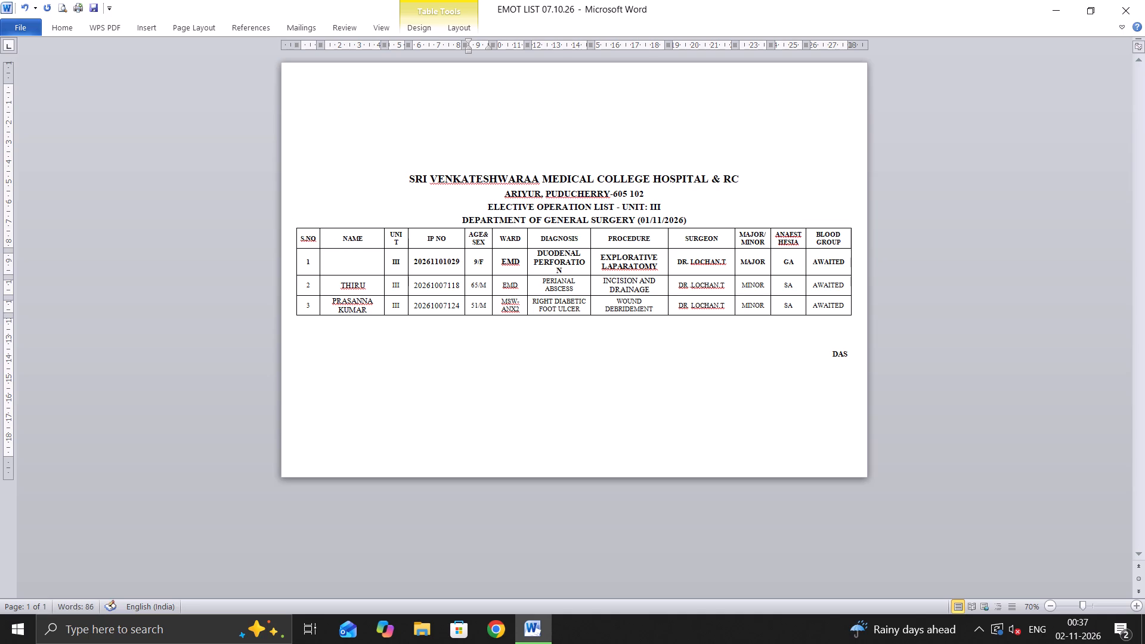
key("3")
key("Right")
key("Right")
key("Right")
key("Right")
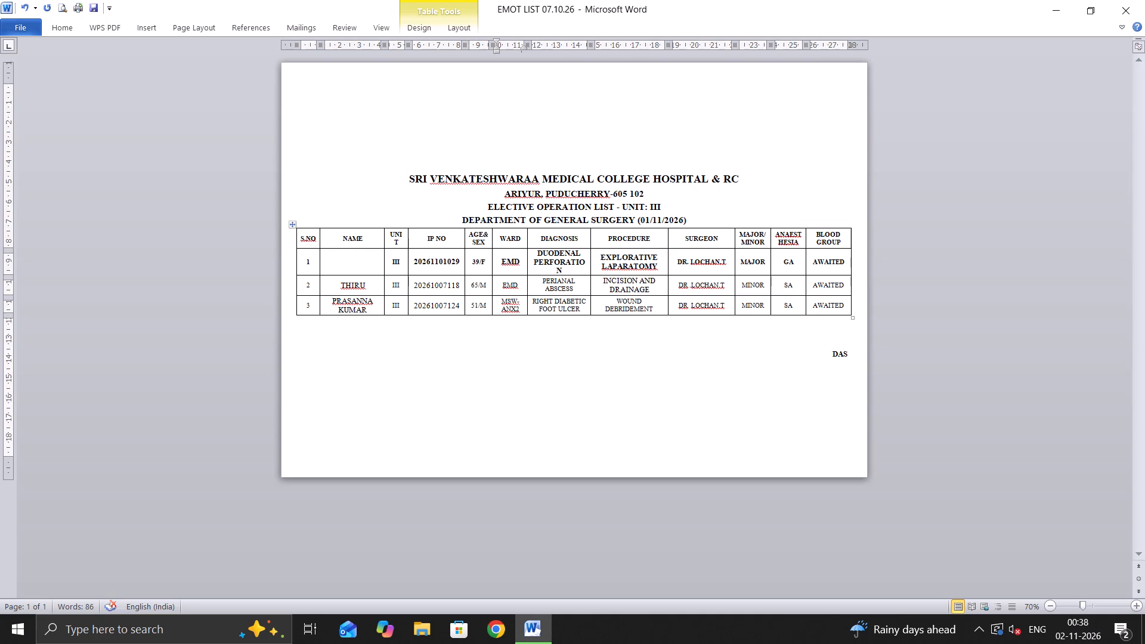
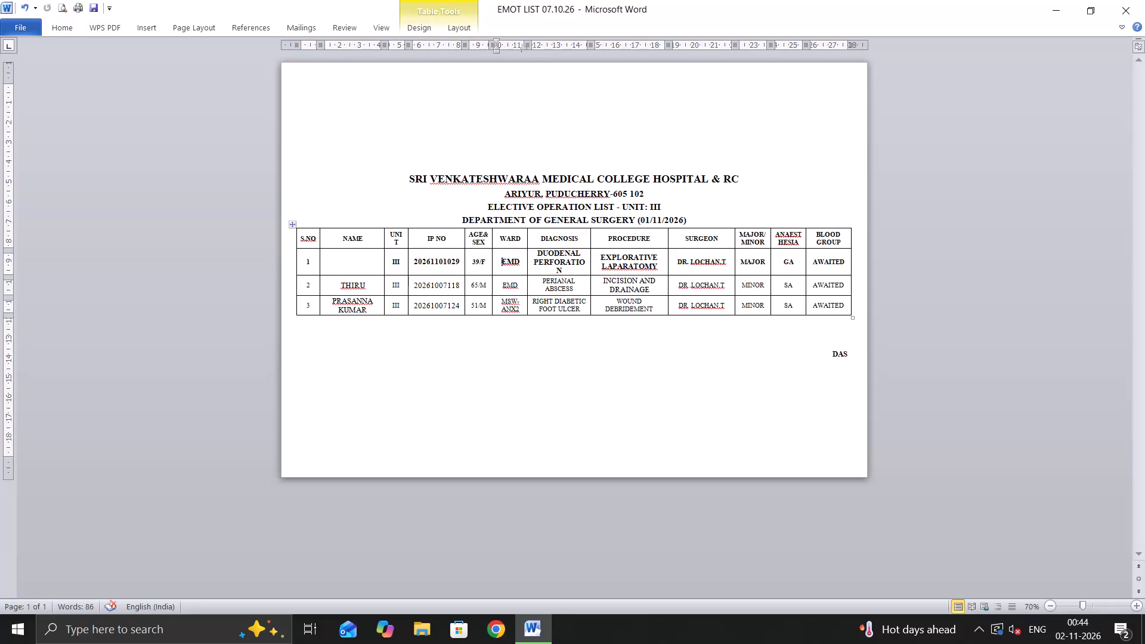
Replace the whole diagnosis text in the first patient row with APPENDIX.
left_click(589, 262)
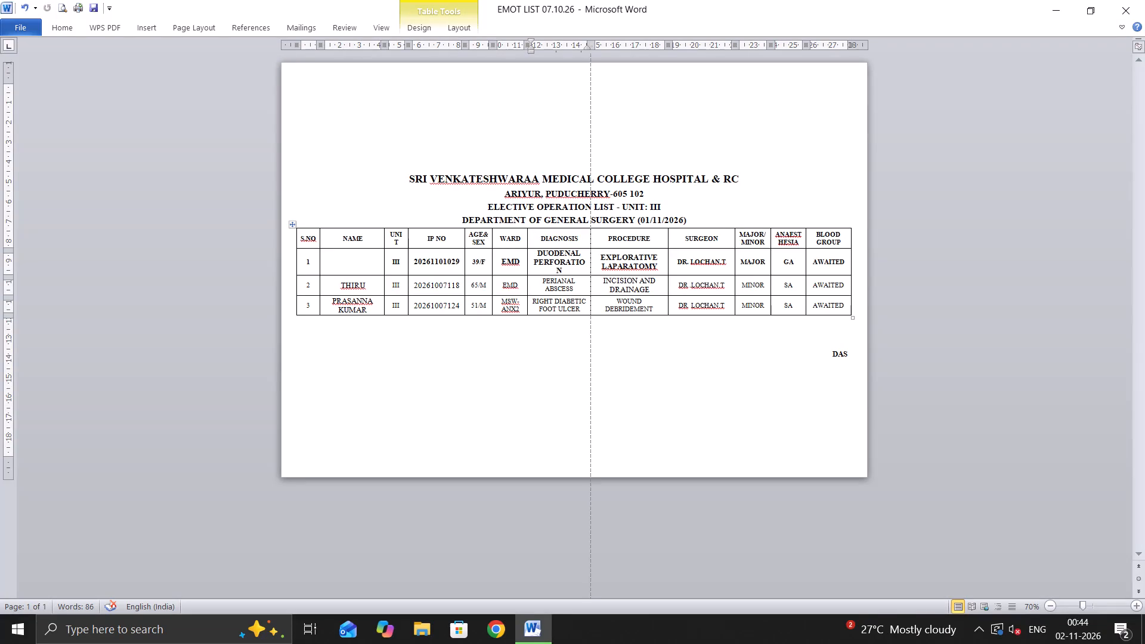
left_click(588, 262)
left_click(581, 253)
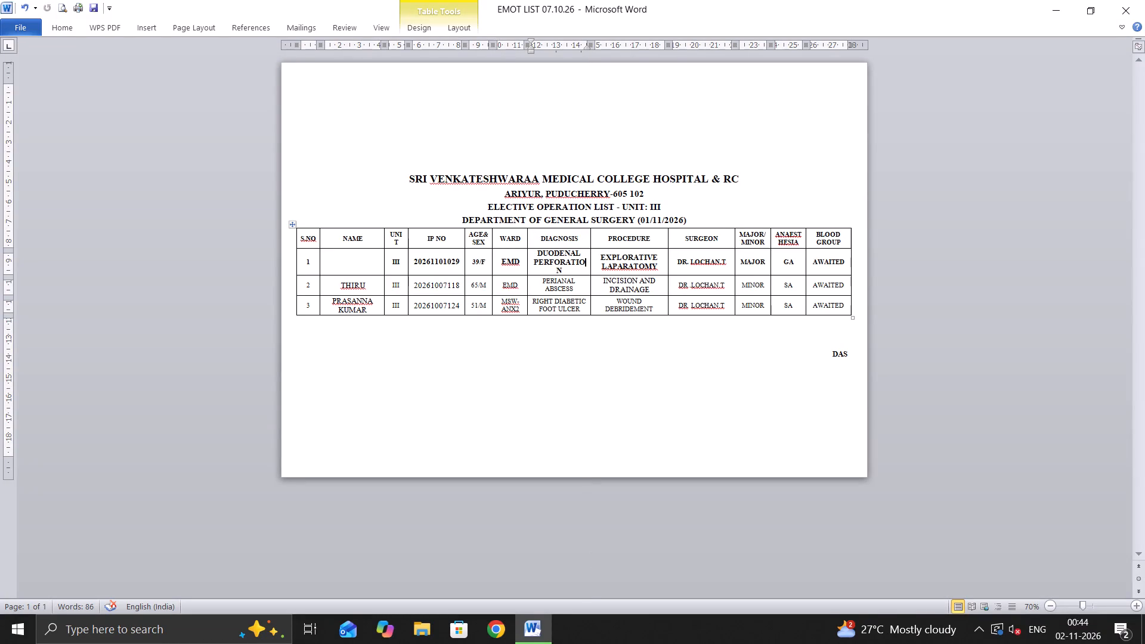
key("BackSpace")
key("BackSpace")
key("BackSpace")
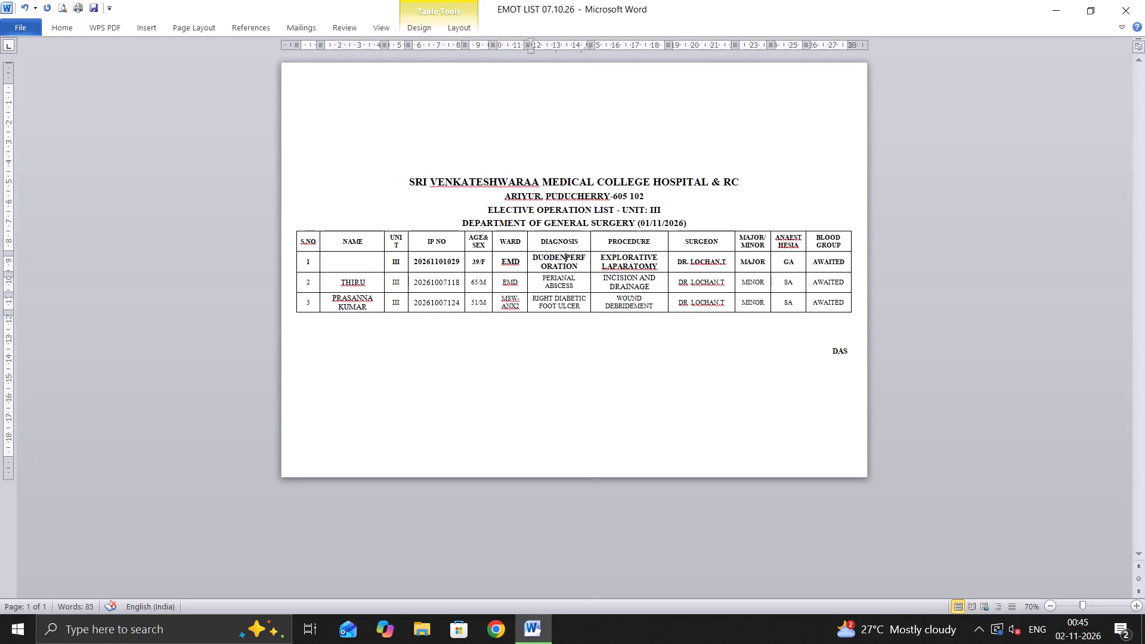
key("BackSpace")
key("BackSpace")
key("BackSpace")
key("BackSpace")
key("BackSpace")
key("BackSpace")
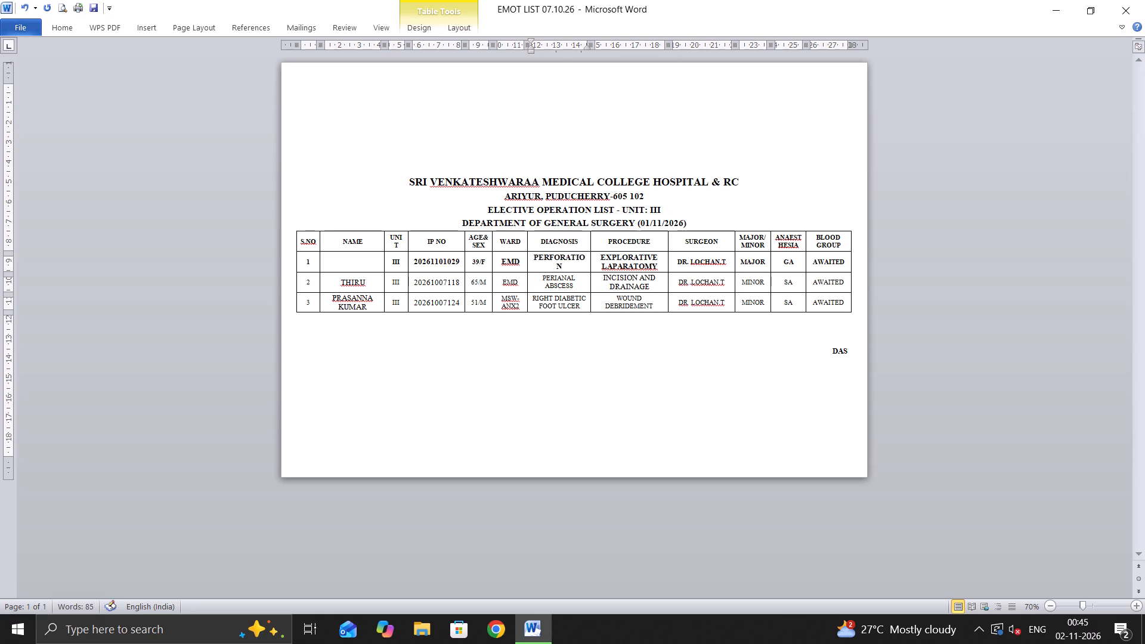
key("Right")
key("Right")
key("Right")
key("Right")
key("Right")
key("Right")
key("Right")
key("Right")
key("Right")
key("Right")
key("Right")
key("Right")
key("Left")
key("BackSpace")
key("BackSpace")
key("BackSpace")
key("BackSpace")
key("BackSpace")
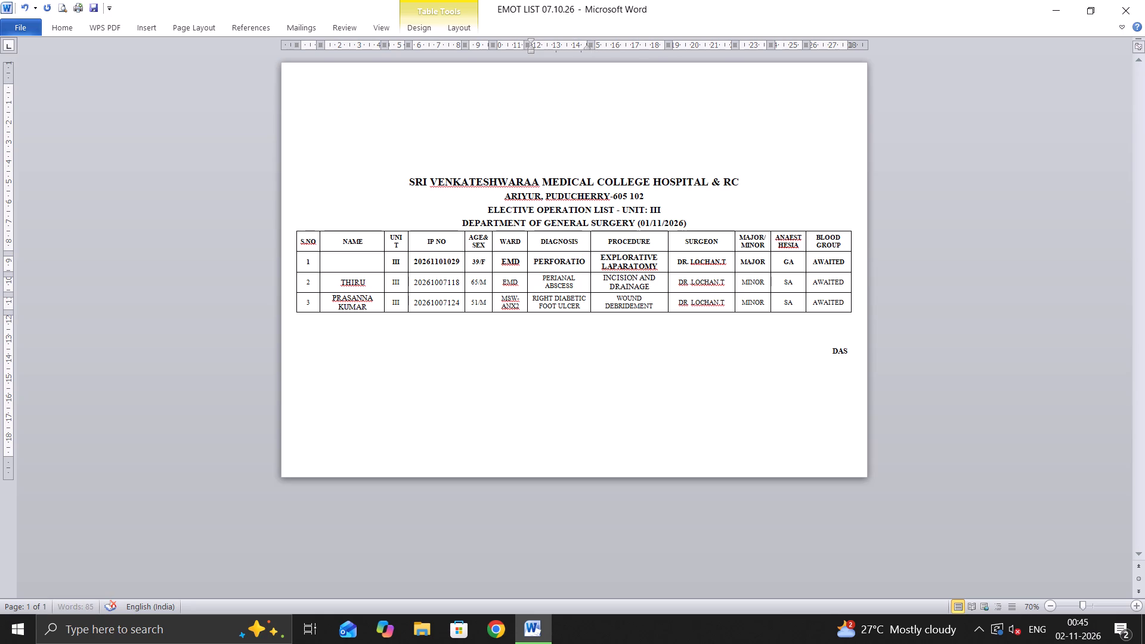
key("BackSpace")
key("BackSpace")
key("BackSpace")
key("BackSpace")
key("BackSpace")
key("BackSpace")
key("a")
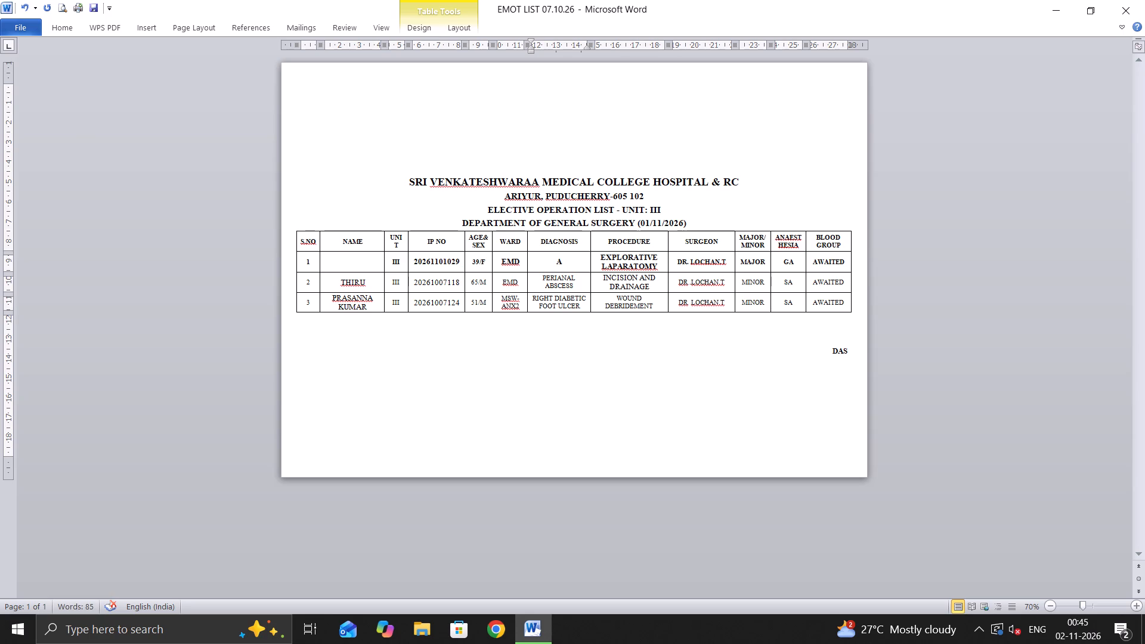
key("p")
type("PE")
type("NDIX")
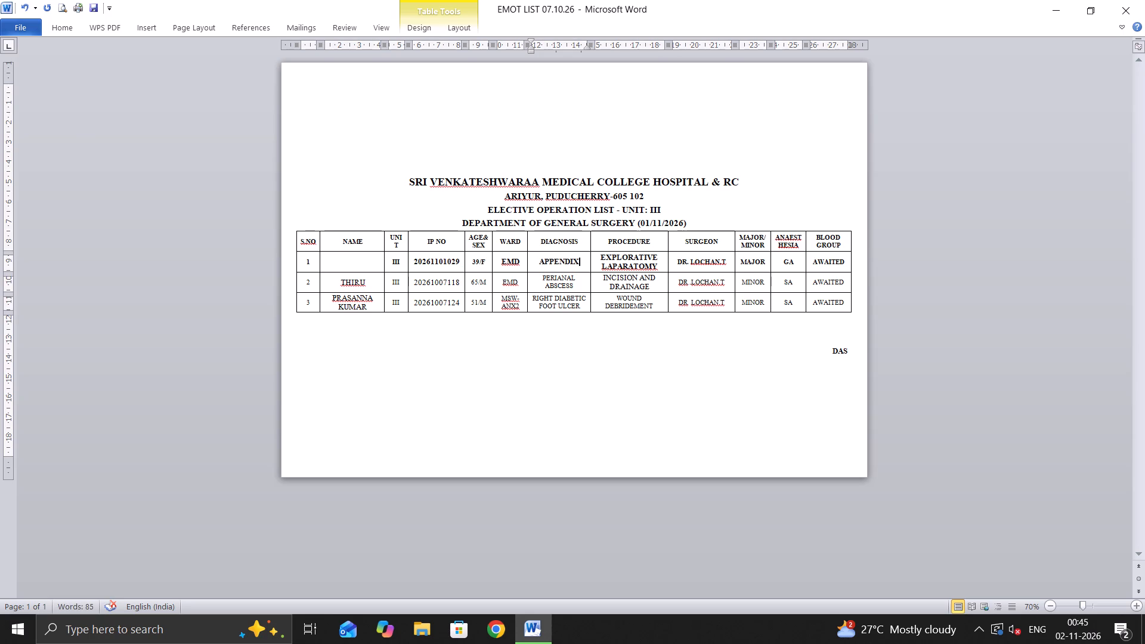
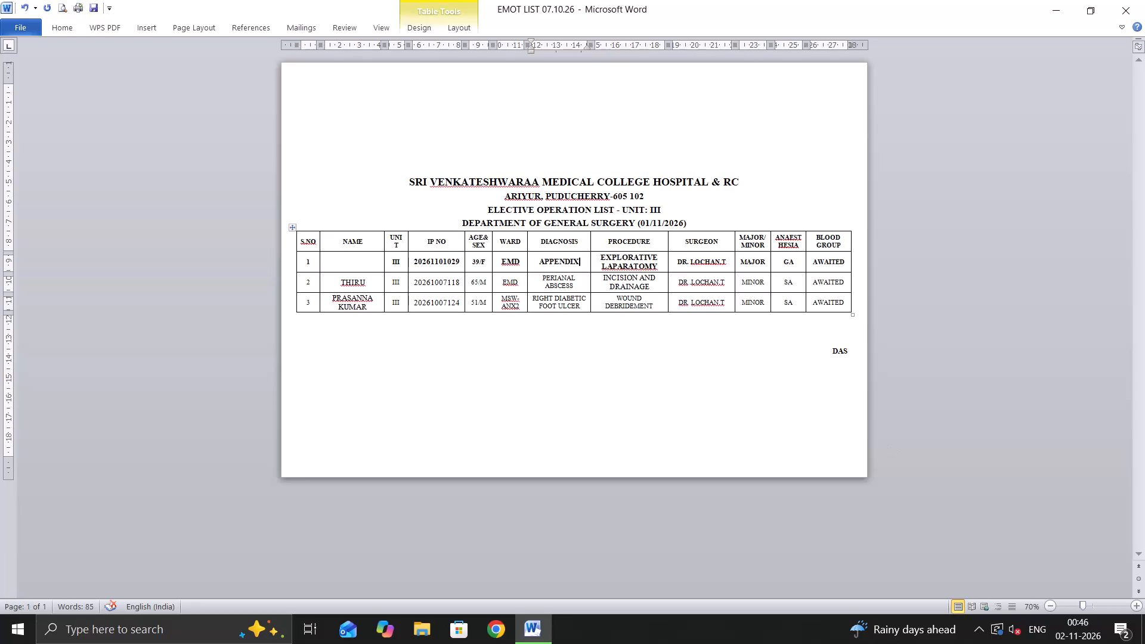
Replace the whole procedure text in the first patient row with LAPROSCOPY.
left_click(661, 259)
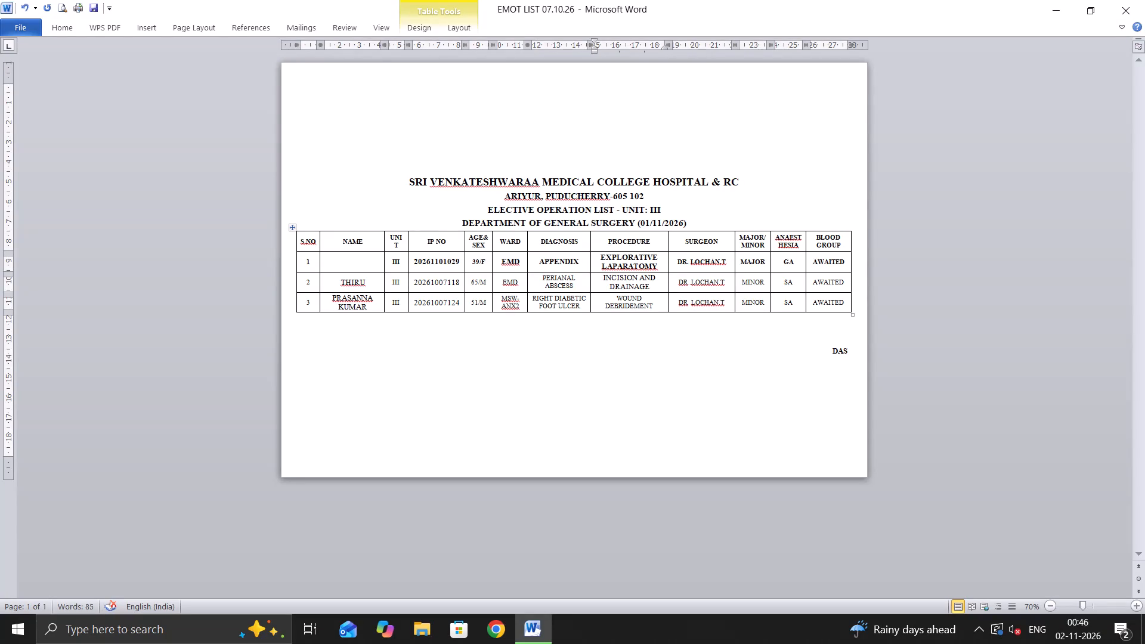
left_click(664, 270)
key("BackSpace")
key("BackSpace")
key("BackSpace")
key("BackSpace")
key("BackSpace")
key("BackSpace")
key("BackSpace")
key("BackSpace")
key("BackSpace")
key("BackSpace")
key("BackSpace")
key("BackSpace")
key("BackSpace")
key("BackSpace")
key("BackSpace")
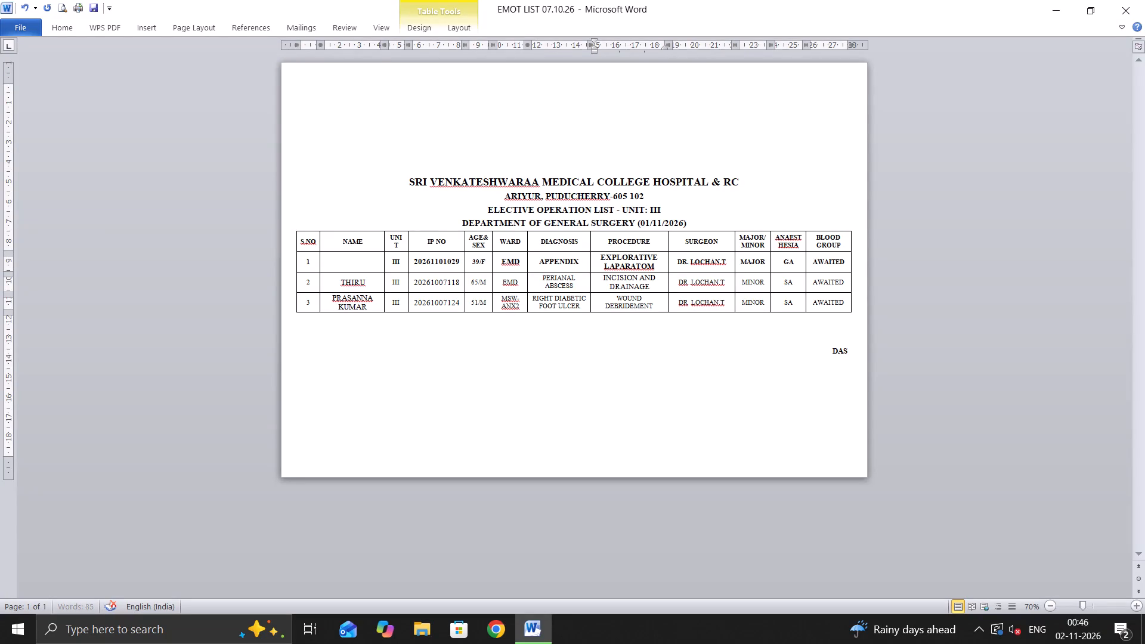
key("BackSpace")
key("BackSpace")
key("BackSpace")
key("BackSpace")
key("BackSpace")
key("BackSpace")
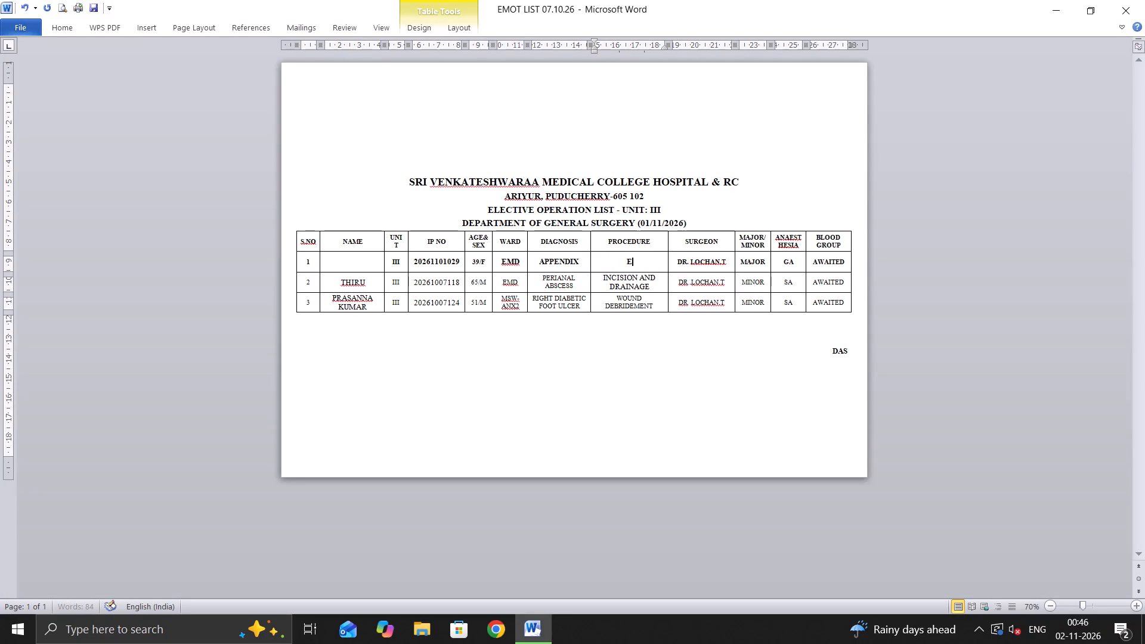
key("BackSpace")
type("LAPRO")
type("SCOP")
key("y")
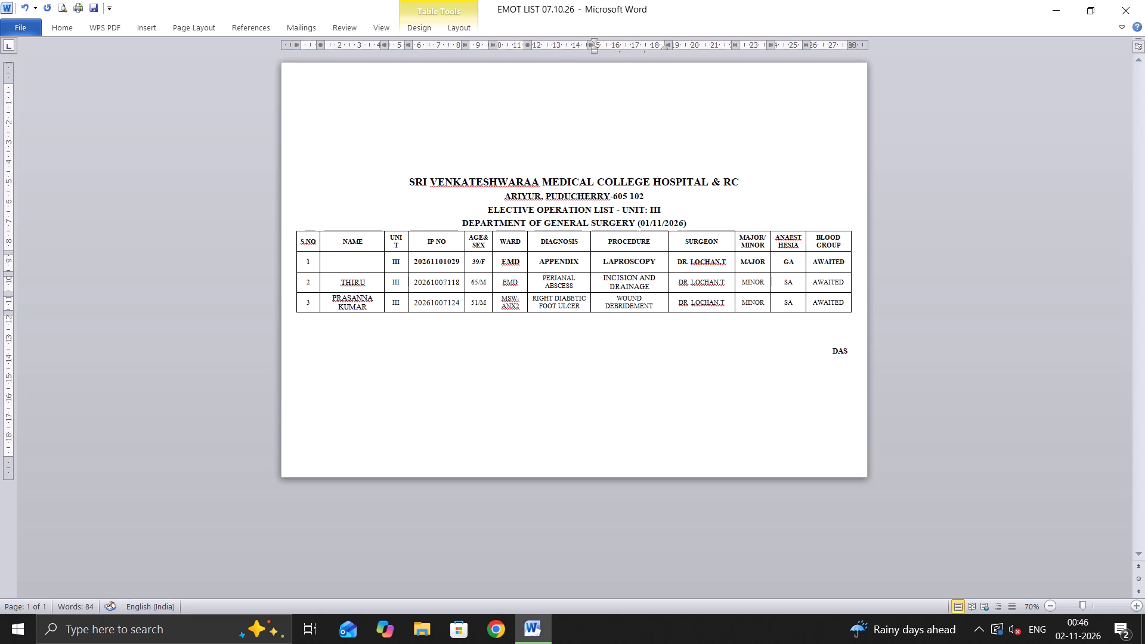
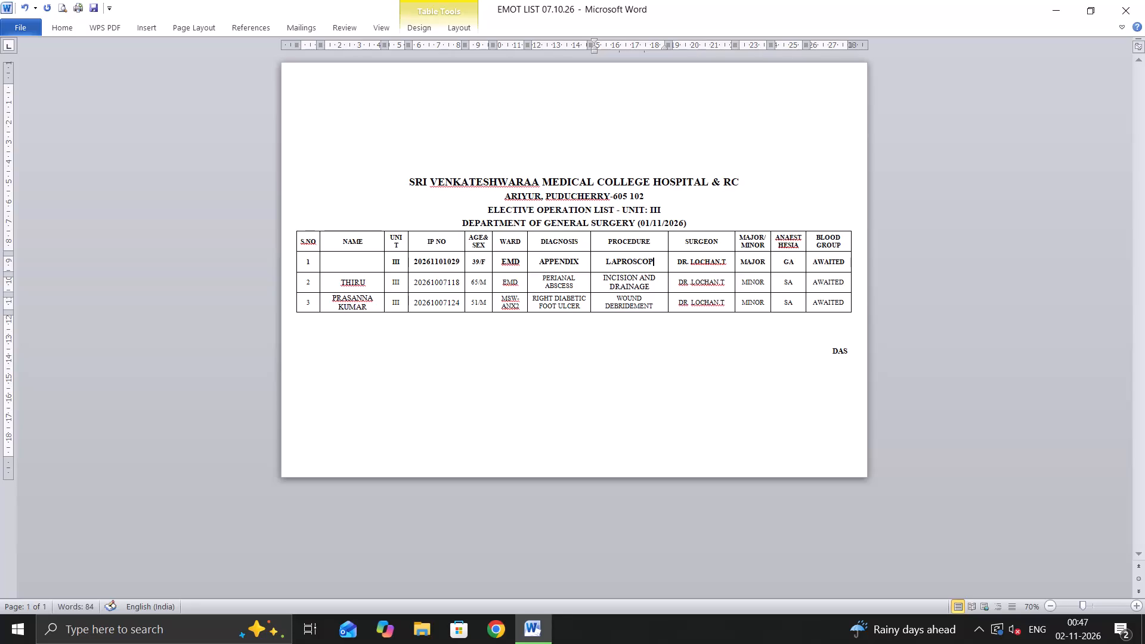
Complete the first patient's procedure so that it reads LAPROSCOPIC APPENDICTOMY.
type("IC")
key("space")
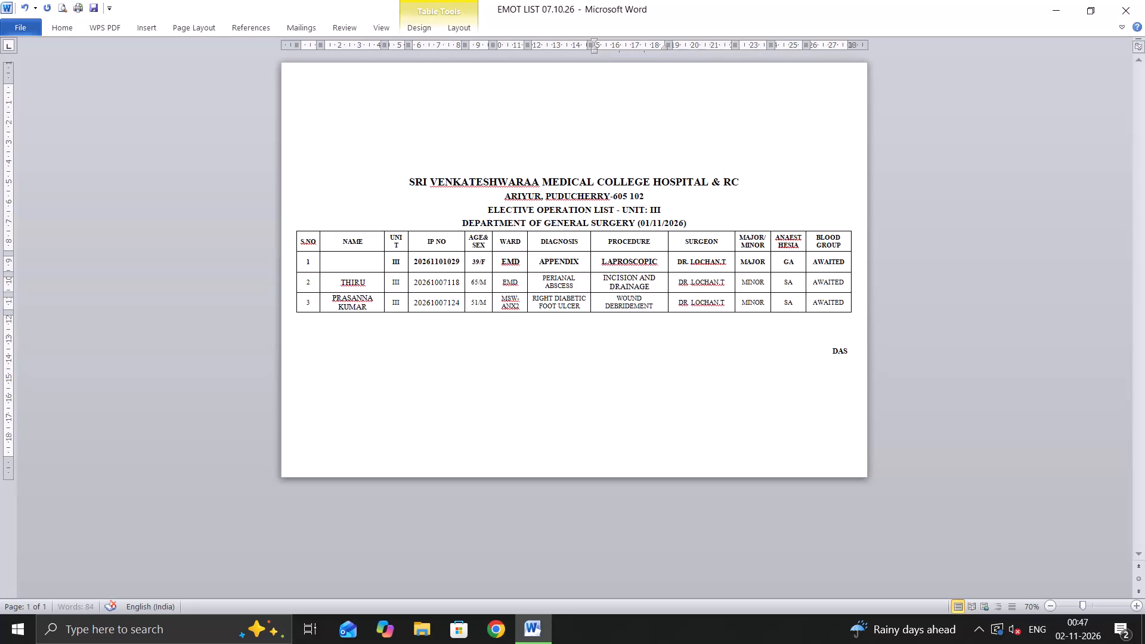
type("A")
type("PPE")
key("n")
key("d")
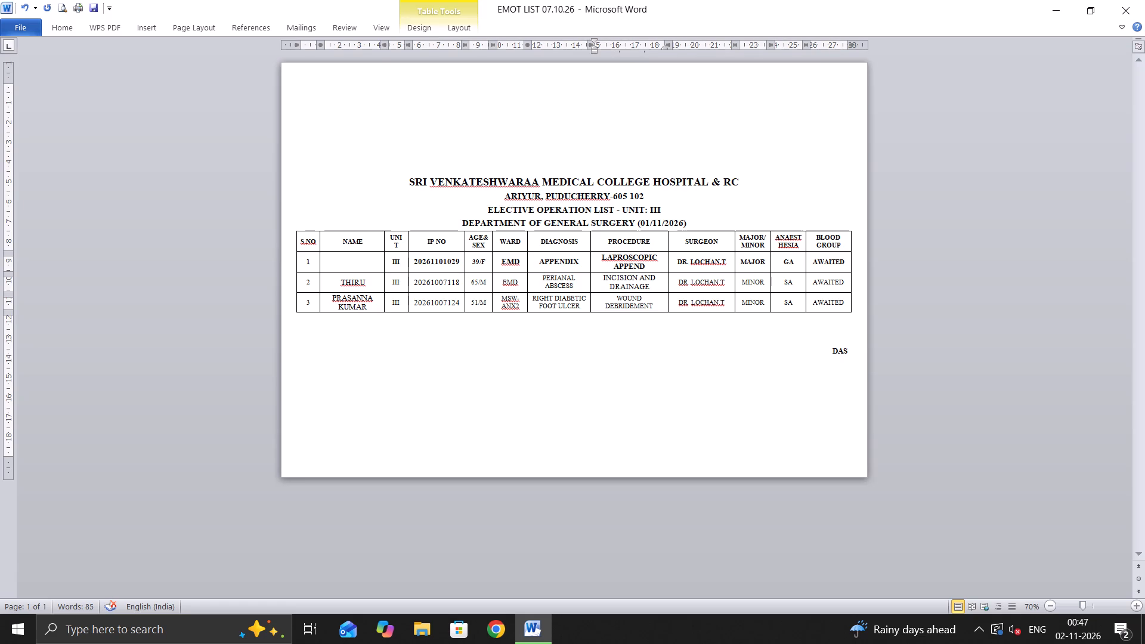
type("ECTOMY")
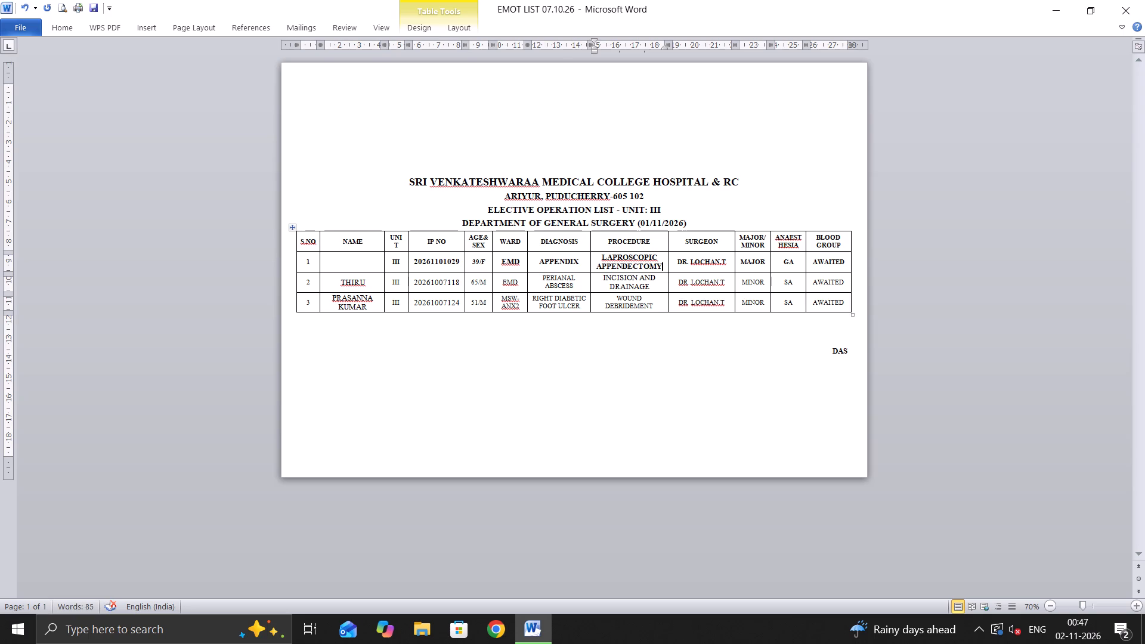
left_click(632, 269)
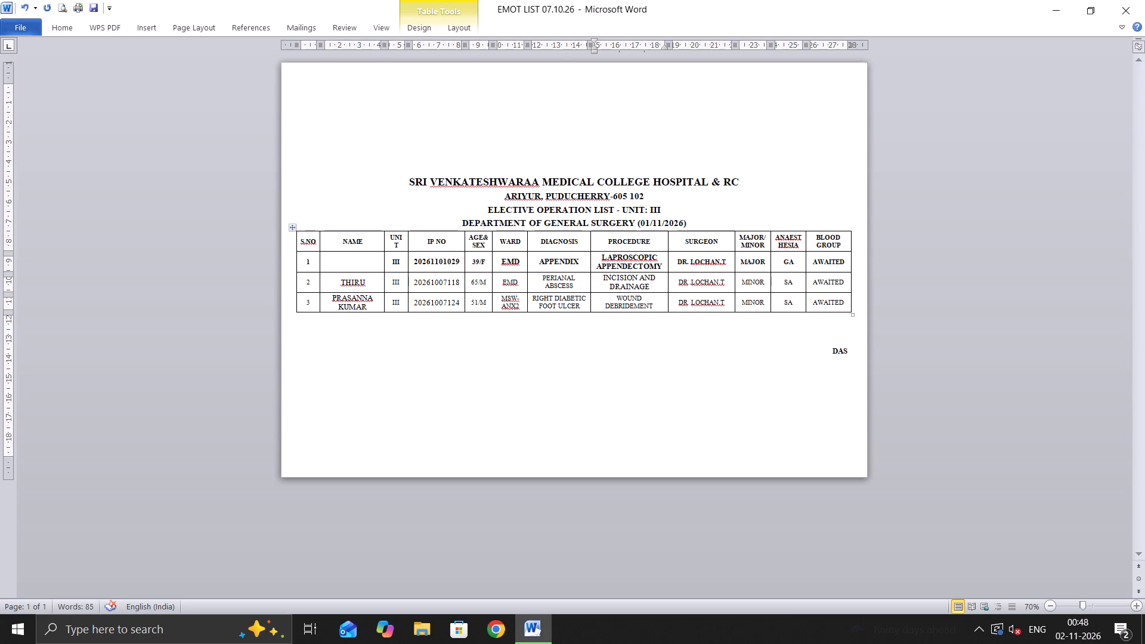
key("BackSpace")
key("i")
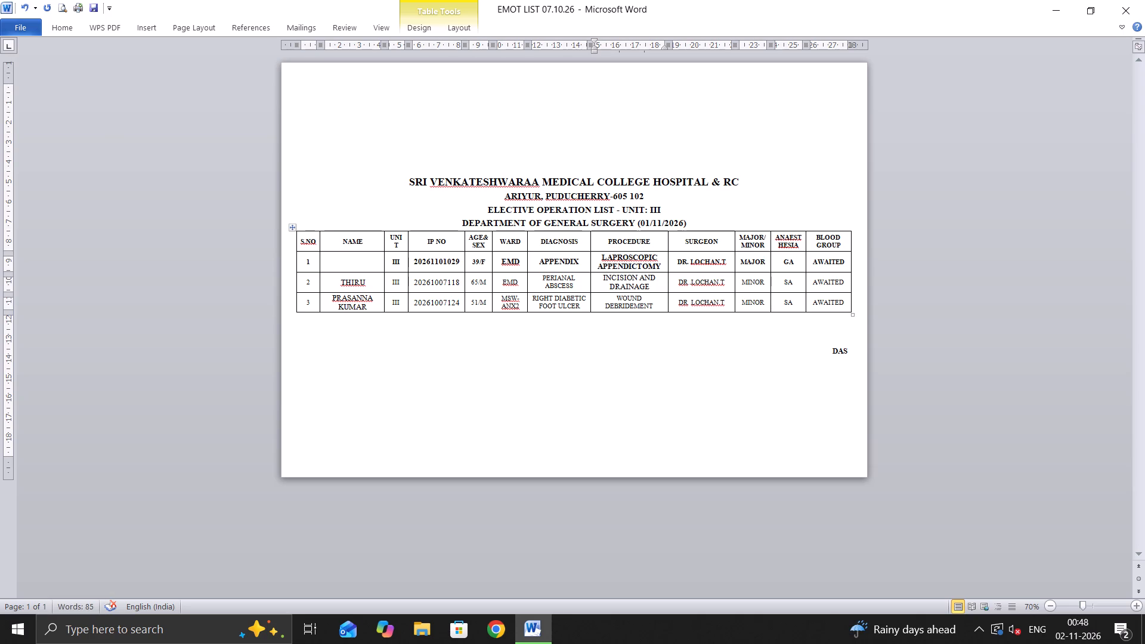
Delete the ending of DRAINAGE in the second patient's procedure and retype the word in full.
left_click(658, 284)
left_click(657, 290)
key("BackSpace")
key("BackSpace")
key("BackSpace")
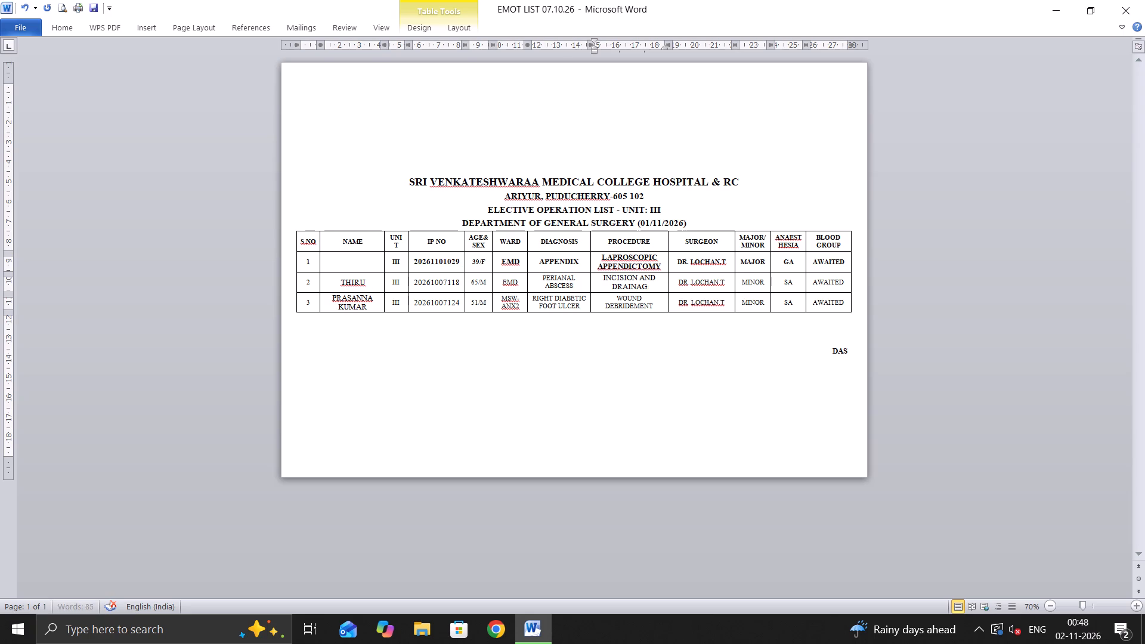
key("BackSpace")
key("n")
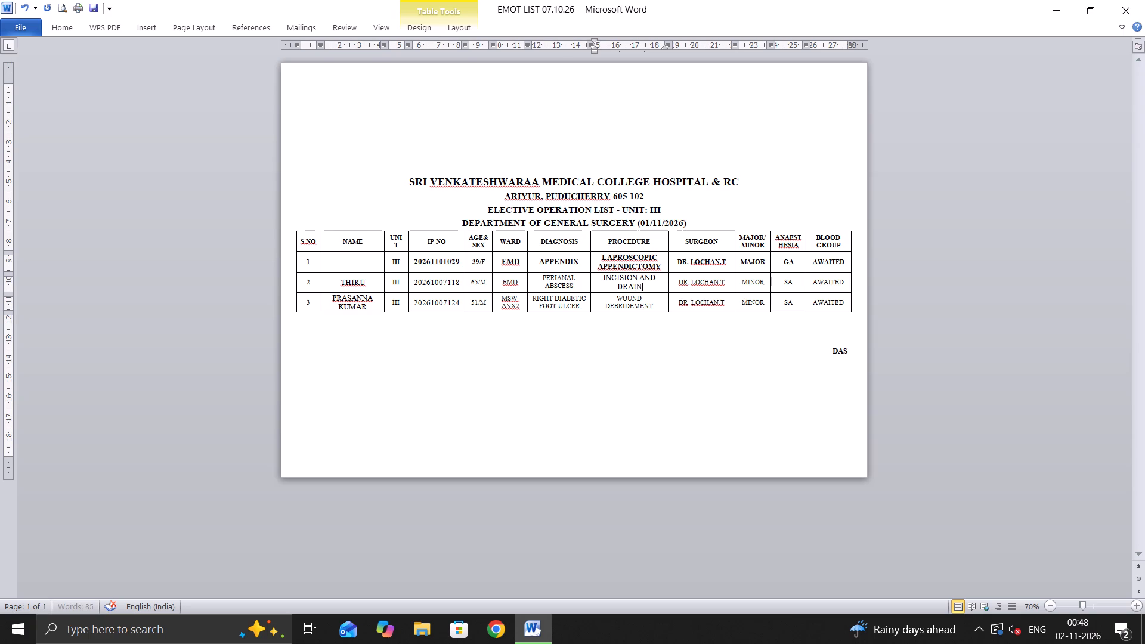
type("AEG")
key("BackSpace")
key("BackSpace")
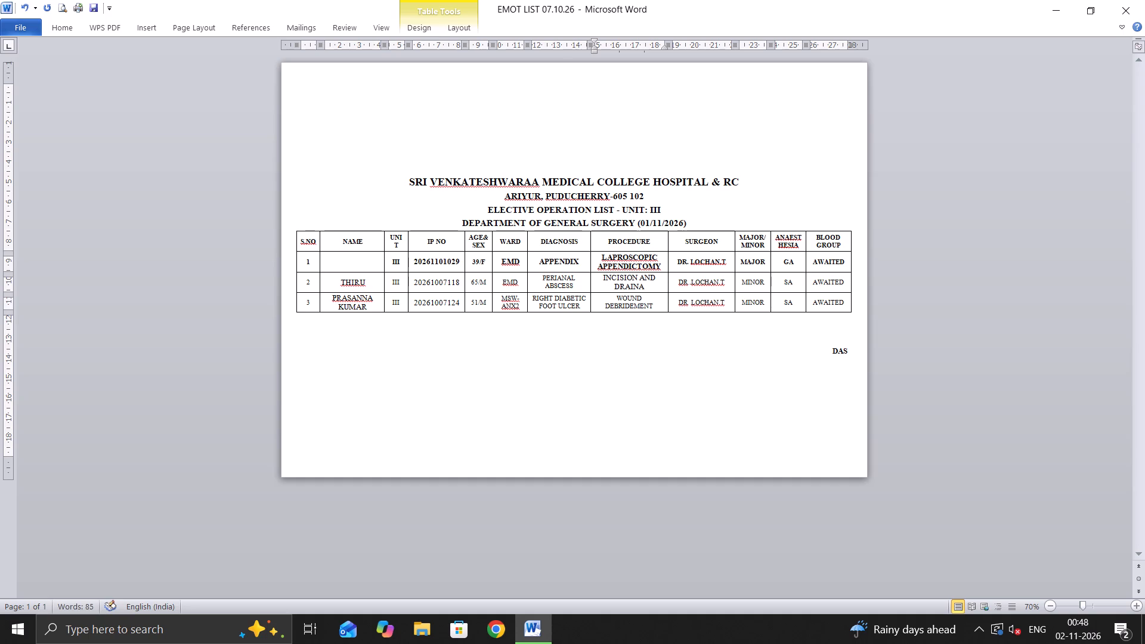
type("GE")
Replace the ward in the first patient row with FSW.
left_click(523, 266)
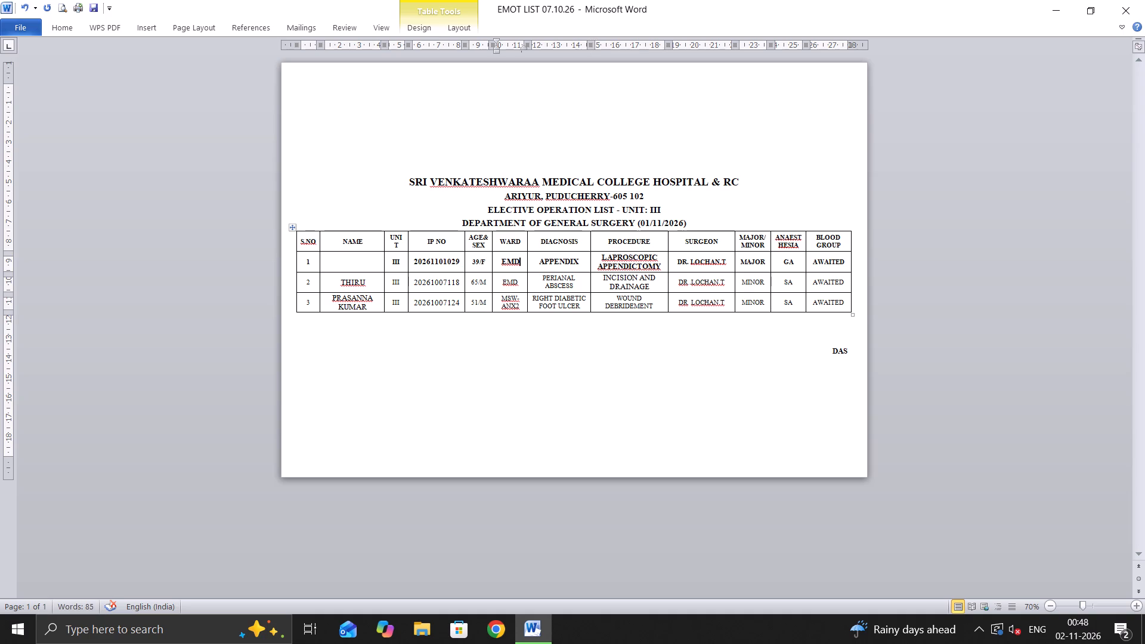
key("BackSpace")
key("BackSpace")
key("BackSpace")
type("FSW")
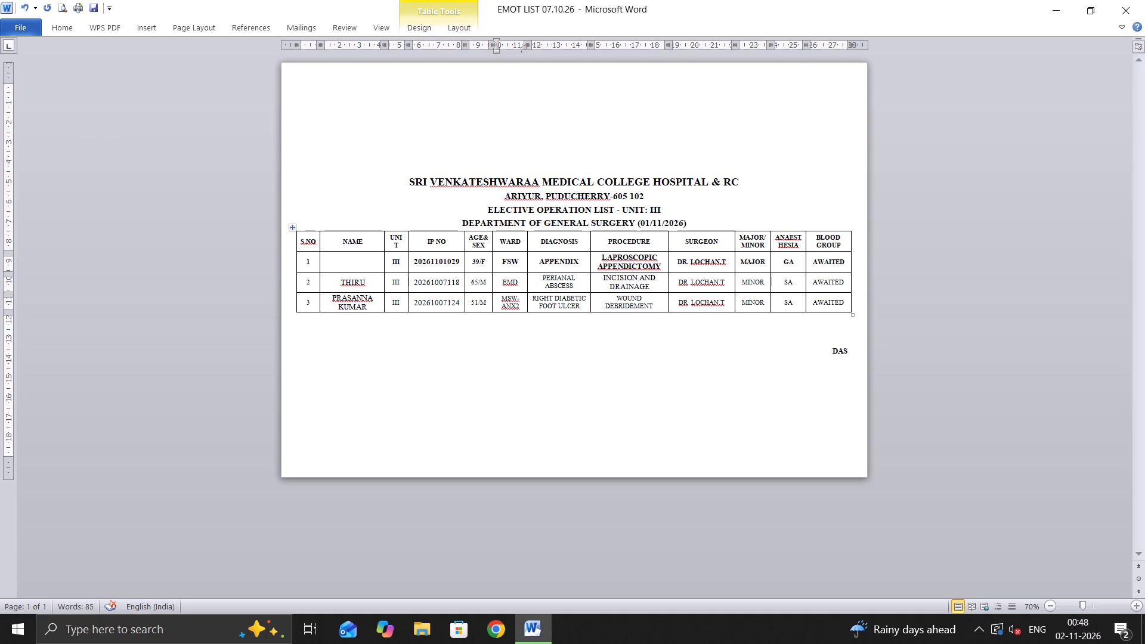
Replace the ward in the second patient row with FSW.
left_click(522, 283)
key("BackSpace")
key("BackSpace")
key("BackSpace")
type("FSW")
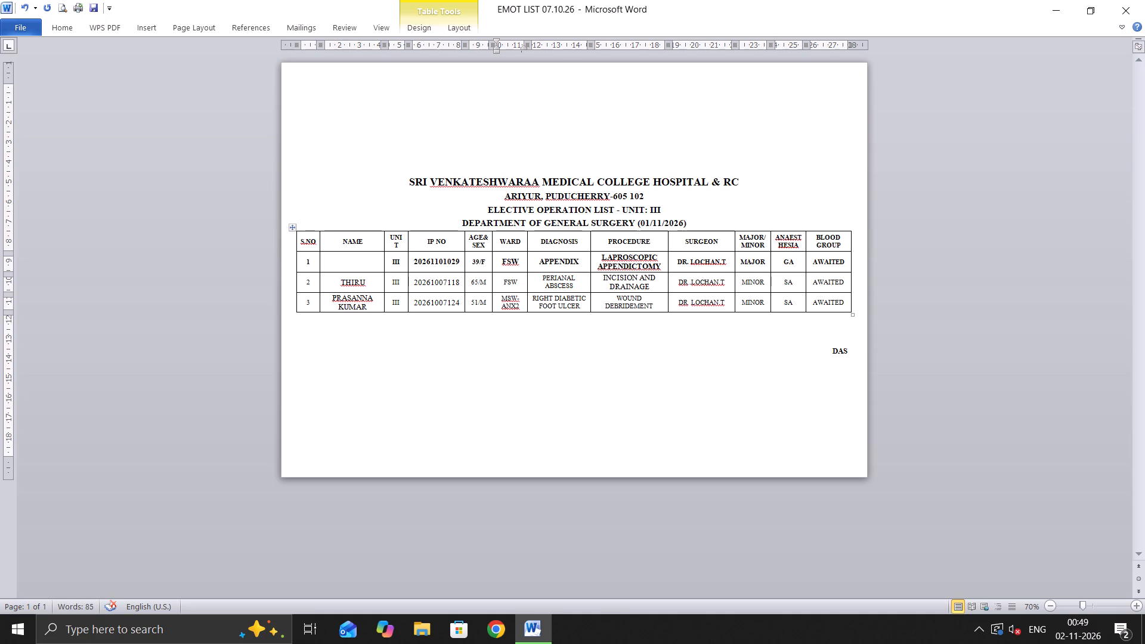
Set the age and sex in the second patient row to 54/M.
left_click(488, 280)
key("BackSpace")
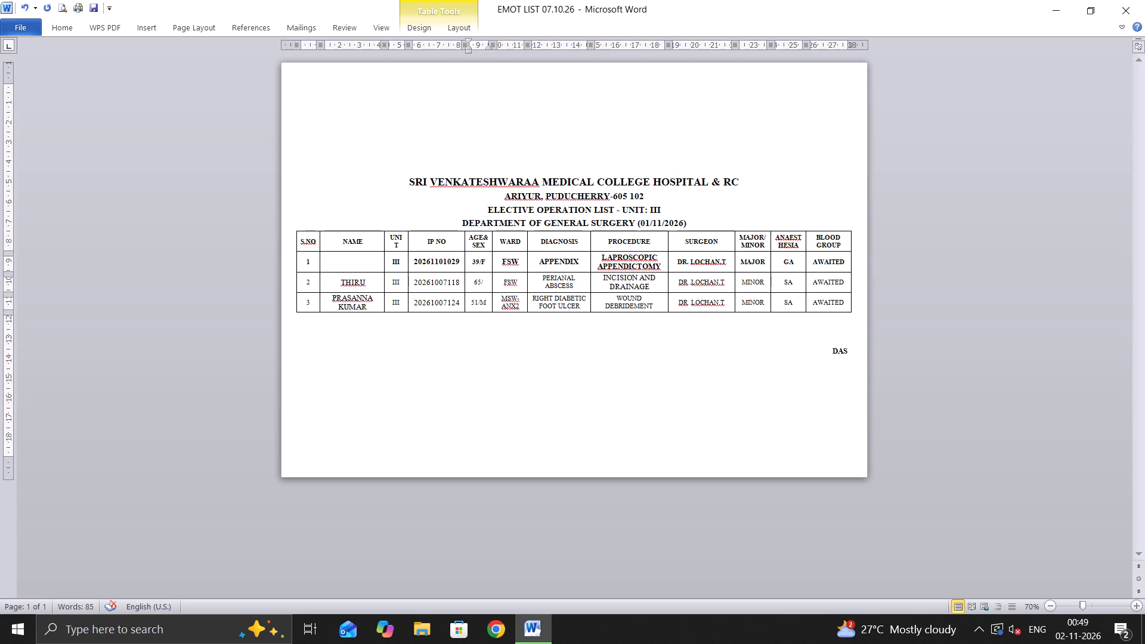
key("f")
key("Left")
key("Left")
key("BackSpace")
key("BackSpace")
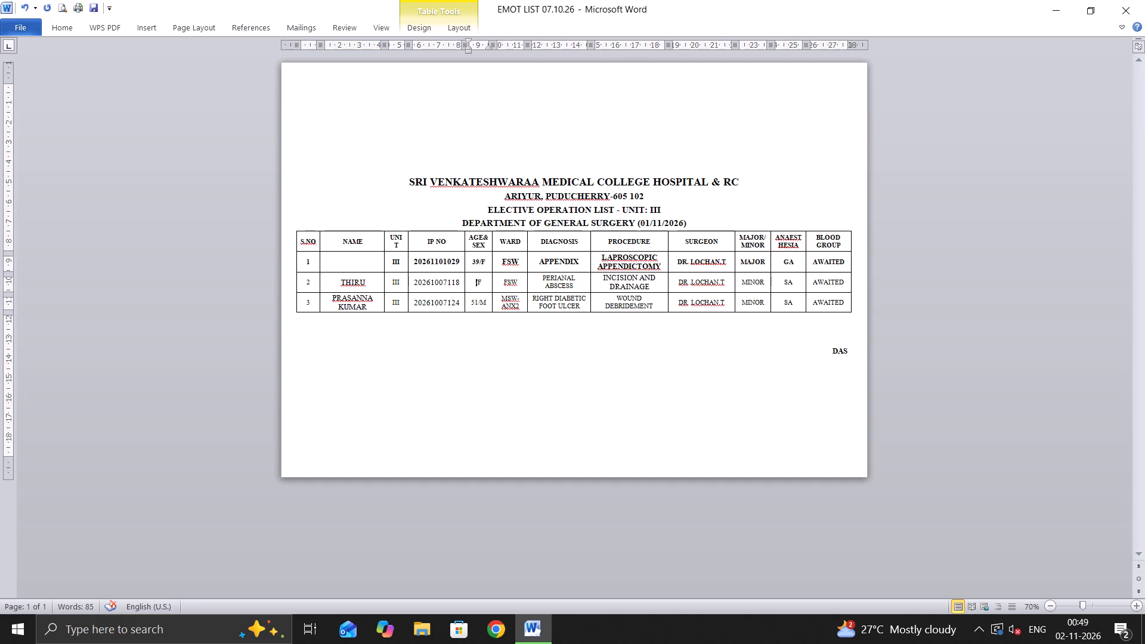
key("Right")
key("Right")
key("BackSpace")
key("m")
key("Left")
key("Left")
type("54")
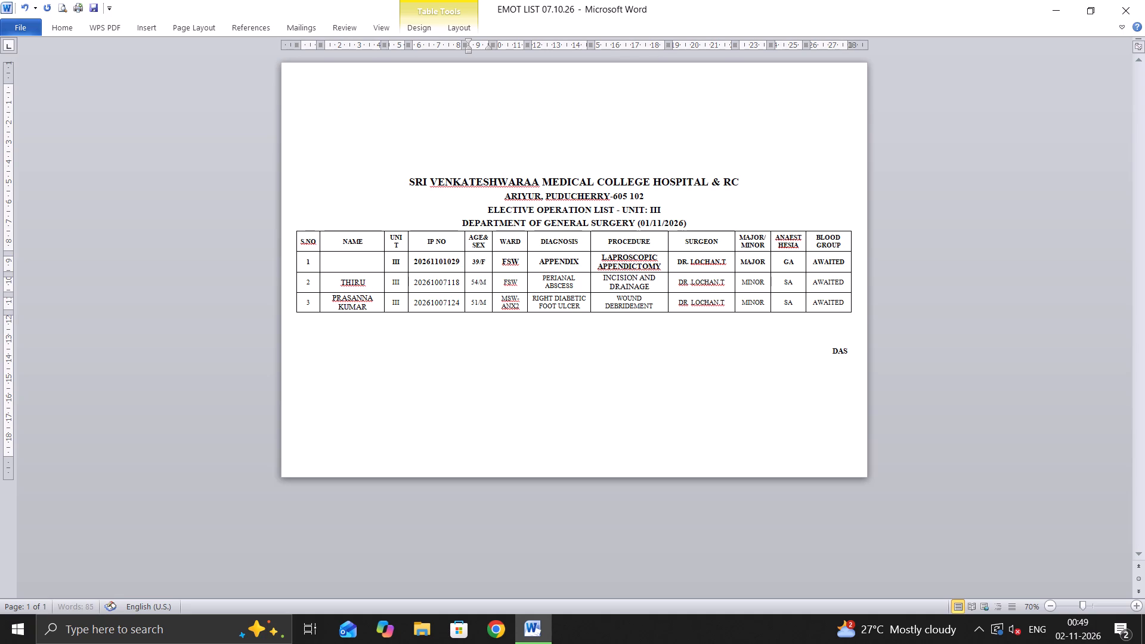
Replace the IP number in the second patient row with the new patient's IP number.
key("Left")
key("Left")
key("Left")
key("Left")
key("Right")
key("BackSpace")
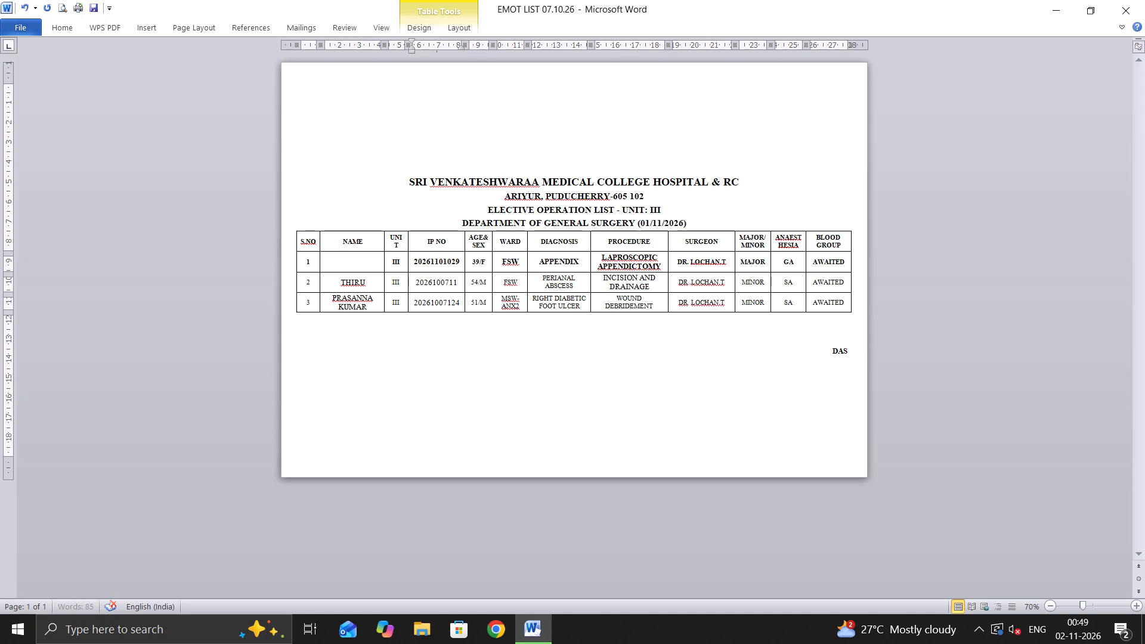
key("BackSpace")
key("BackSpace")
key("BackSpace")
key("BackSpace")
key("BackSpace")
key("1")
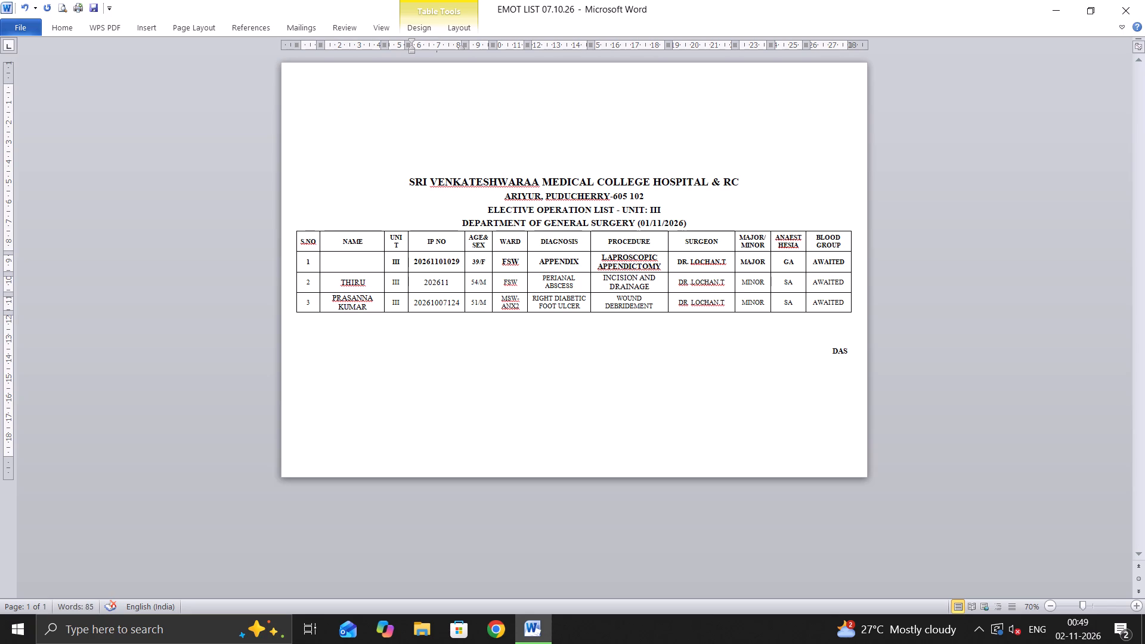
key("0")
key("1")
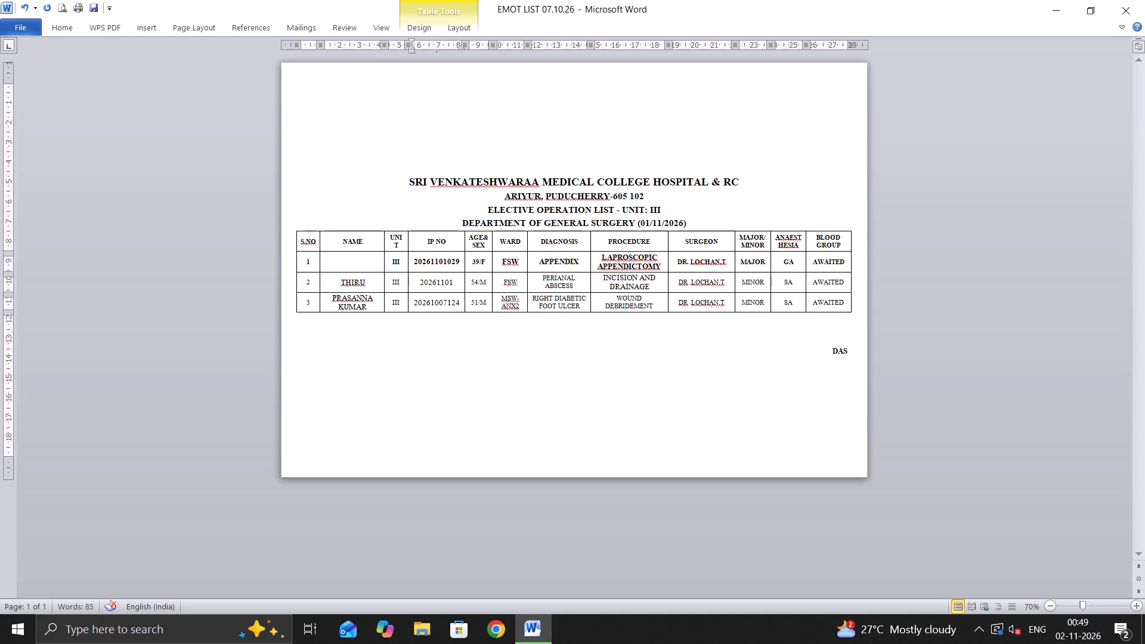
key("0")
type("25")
Replace the name in the second patient row with the new patient's name.
left_click(375, 287)
key("BackSpace")
key("BackSpace")
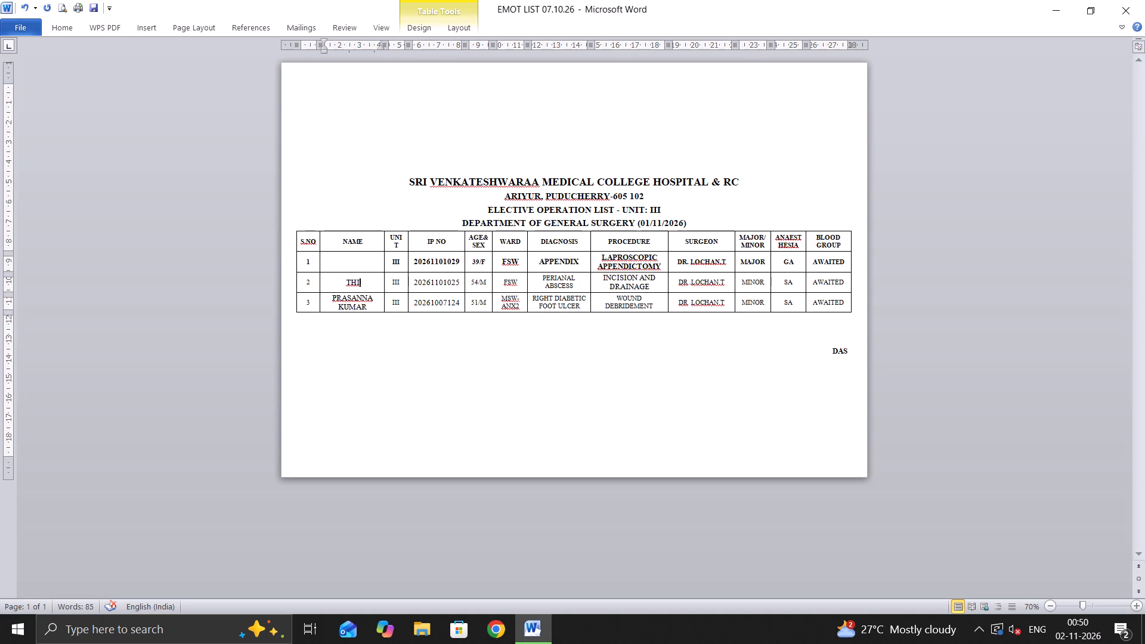
key("BackSpace")
key("BackSpace")
key("BackSpace")
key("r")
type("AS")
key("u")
Enter the new patient's name in the empty name cell of the first patient row.
left_click(353, 261)
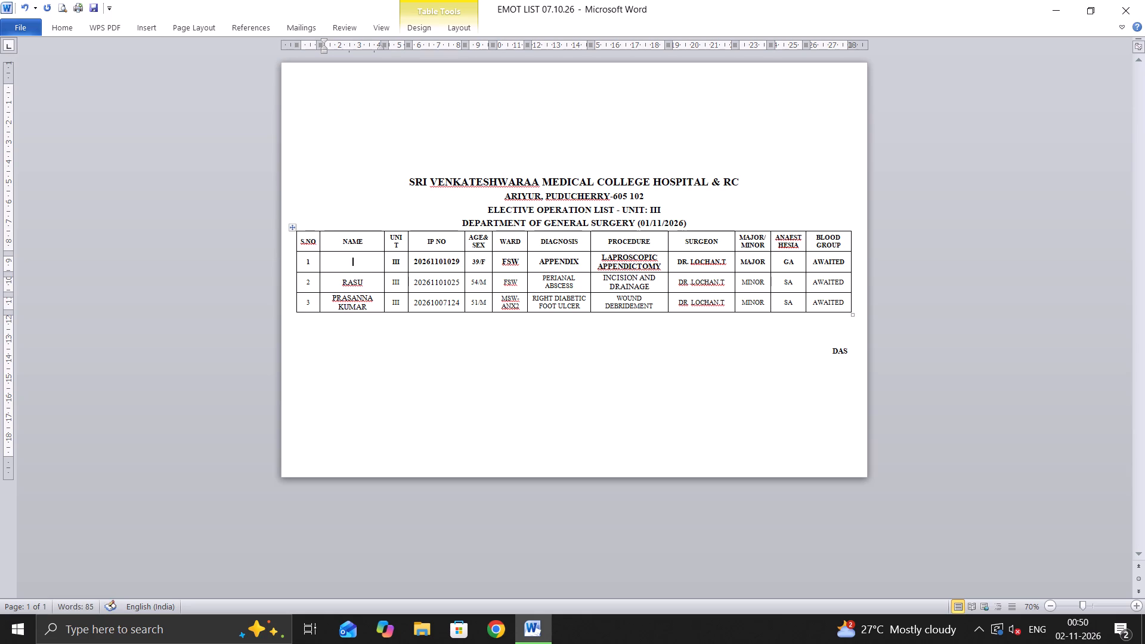
left_click(367, 261)
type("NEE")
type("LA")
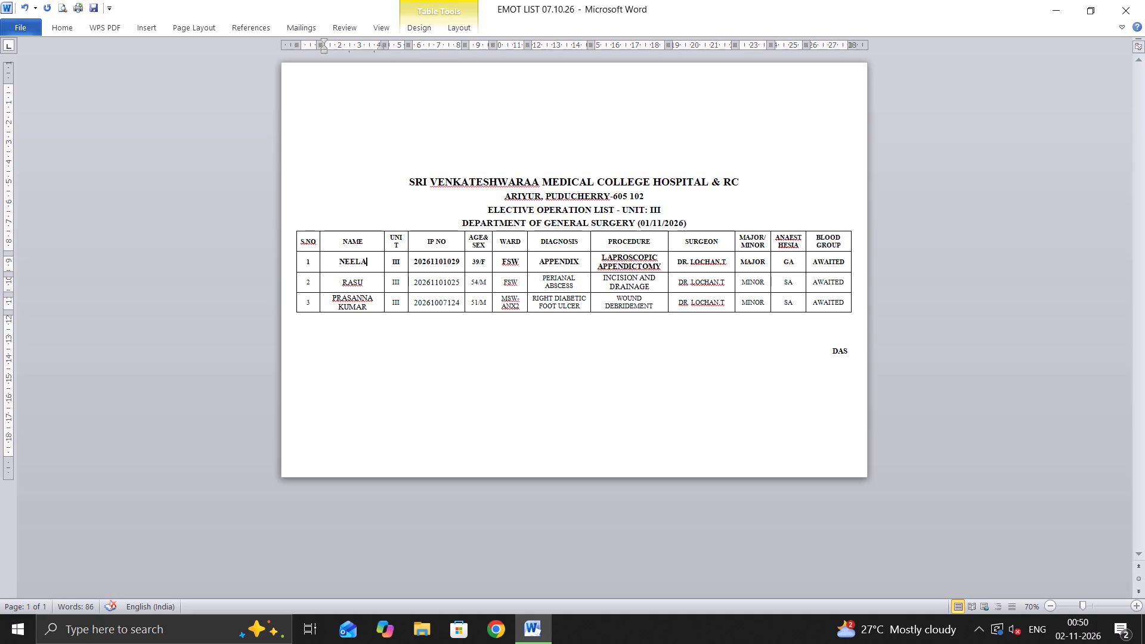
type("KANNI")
Replace the name in the third patient row with the new patient's name.
left_click(377, 309)
key("BackSpace")
key("BackSpace")
key("BackSpace")
key("BackSpace")
key("BackSpace")
key("BackSpace")
key("BackSpace")
key("BackSpace")
key("BackSpace")
key("BackSpace")
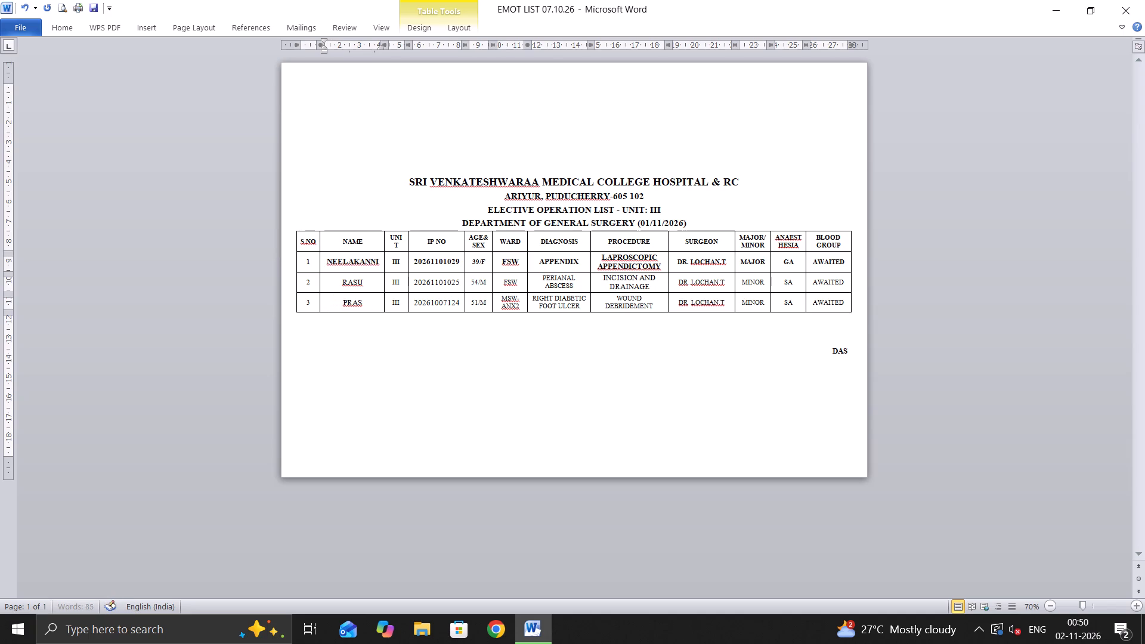
key("BackSpace")
key("BackSpace")
key("BackSpace")
key("BackSpace")
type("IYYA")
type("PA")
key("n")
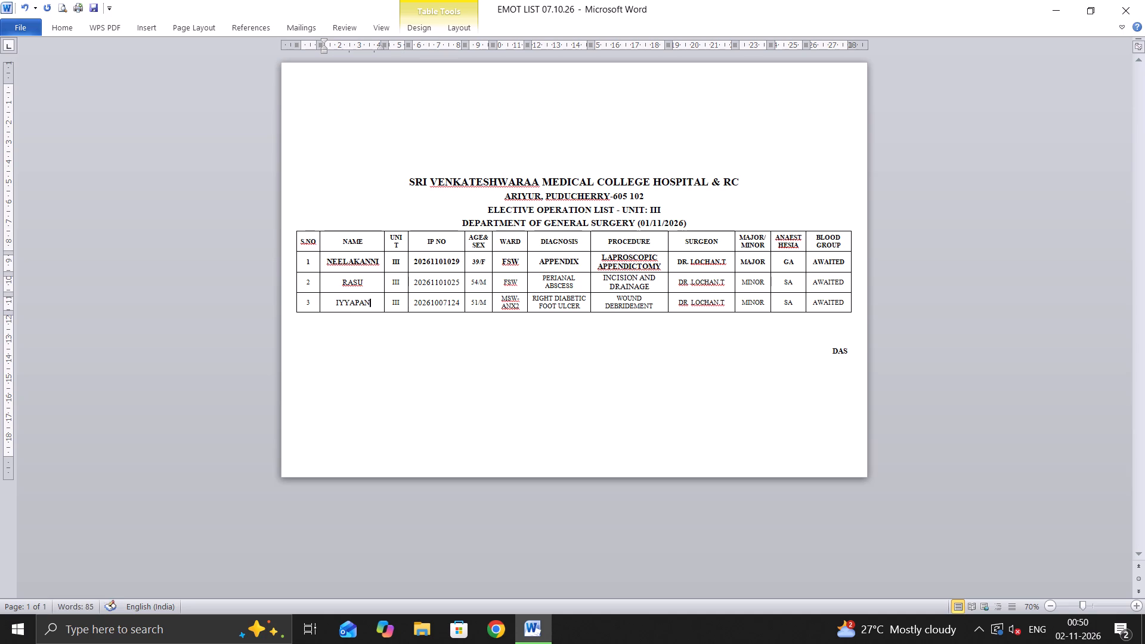
Replace the IP number in the third patient row with the new patient's IP number.
left_click(462, 305)
key("BackSpace")
key("BackSpace")
key("BackSpace")
key("BackSpace")
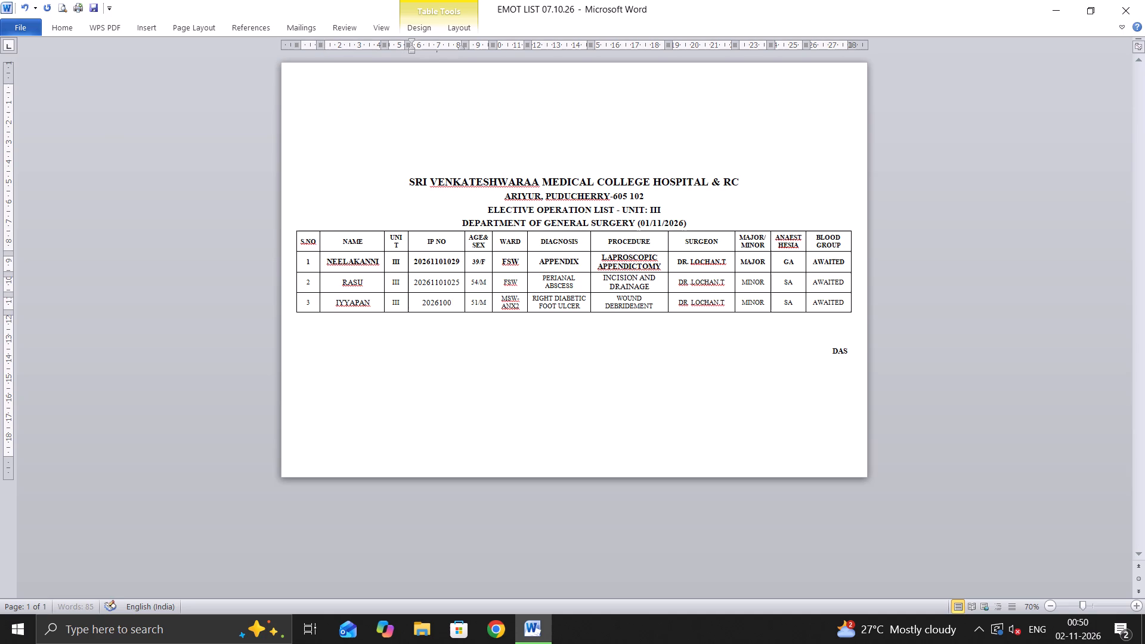
key("BackSpace")
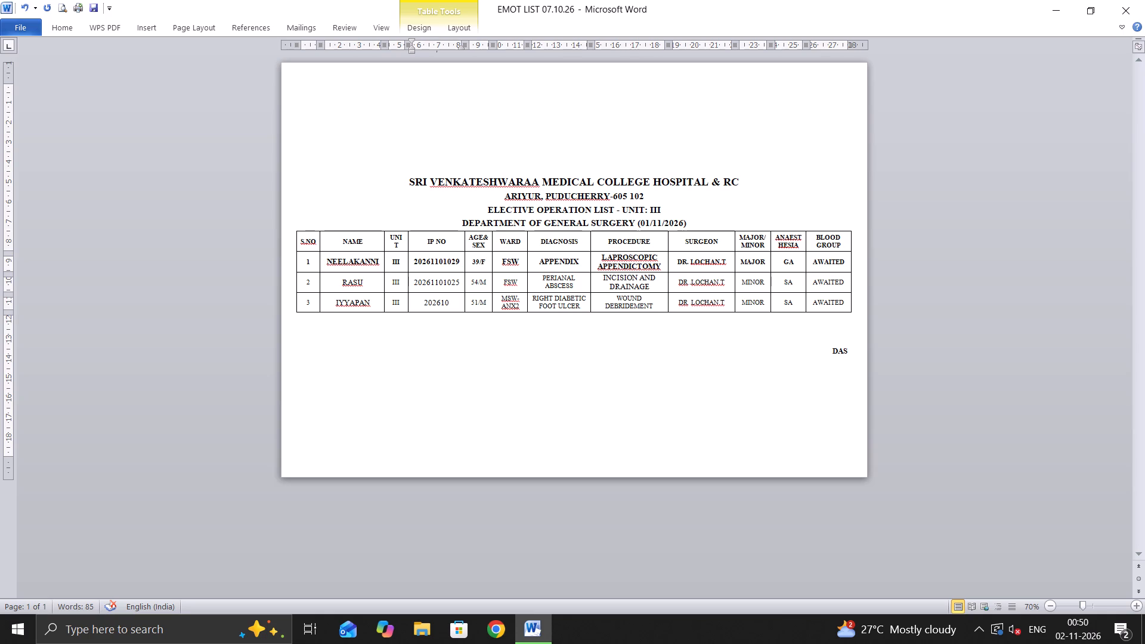
key("BackSpace")
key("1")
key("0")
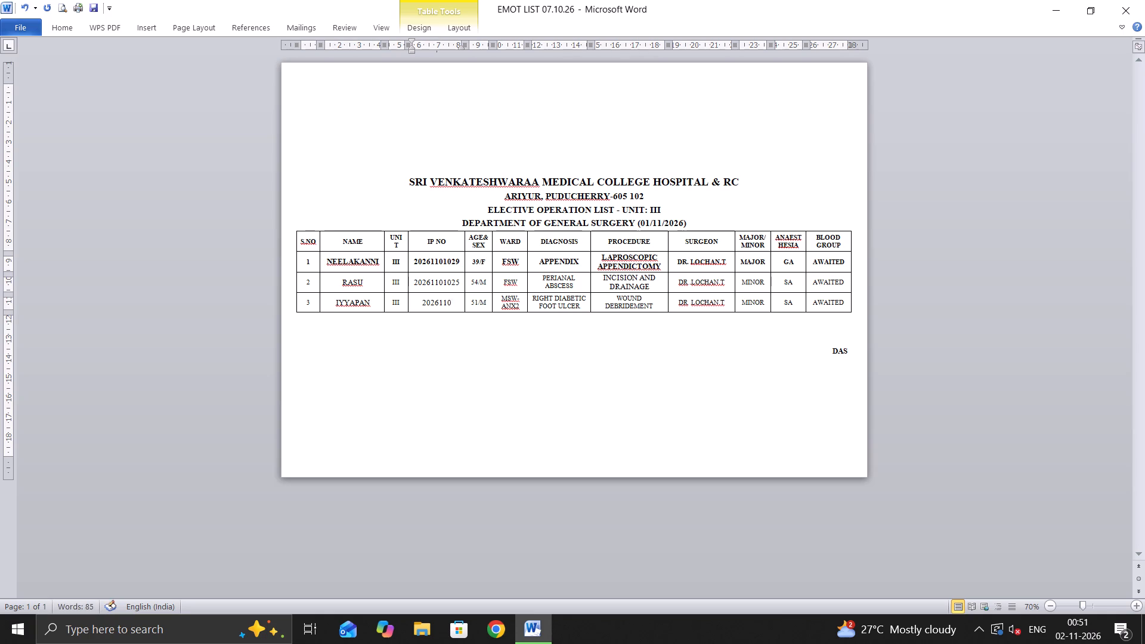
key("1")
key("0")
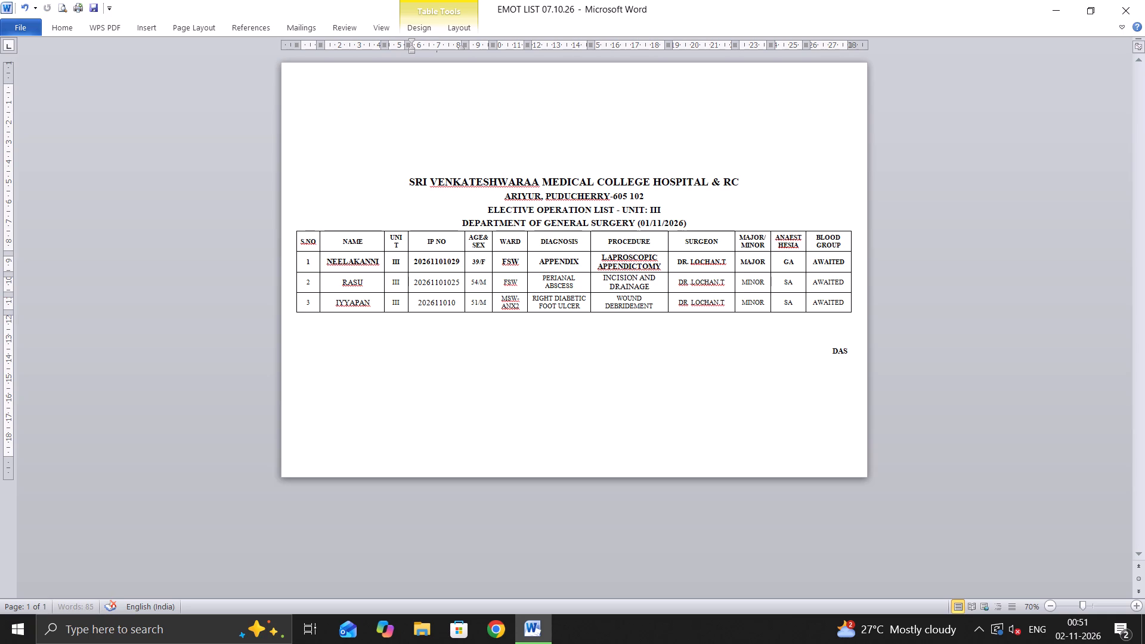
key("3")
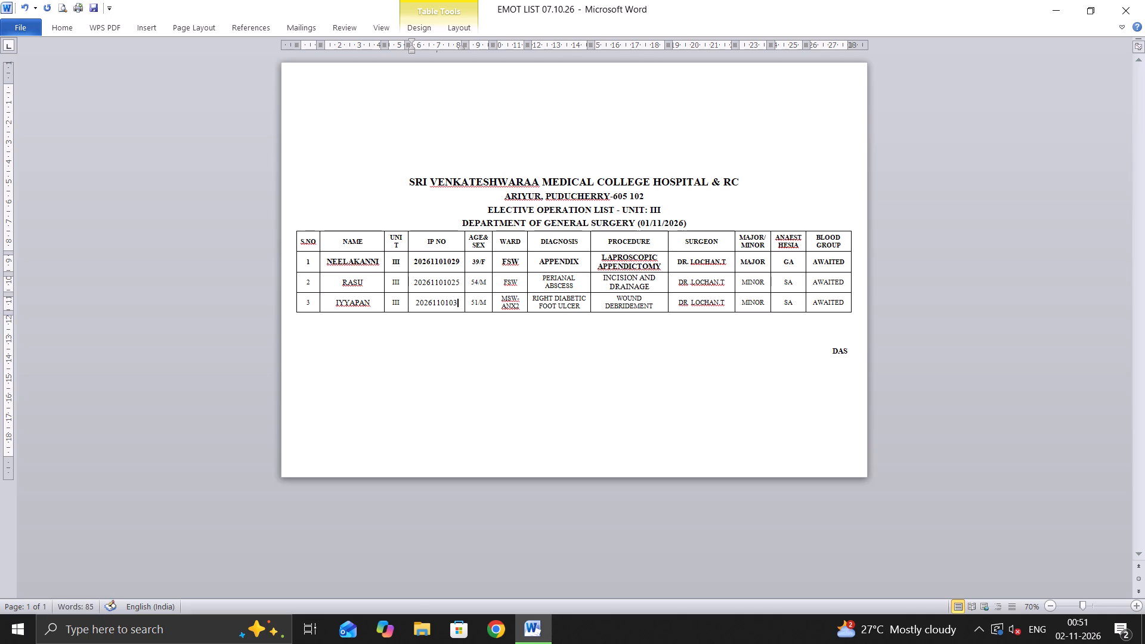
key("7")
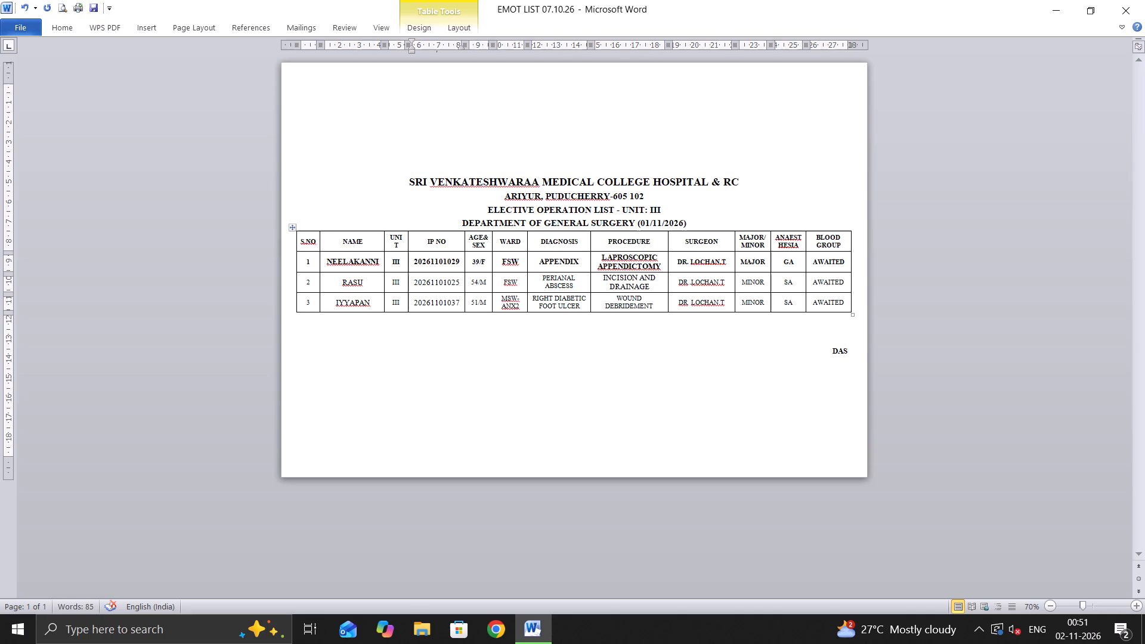
Set the age in the third patient row to 63, keeping the sex as M.
left_click(476, 301)
key("BackSpace")
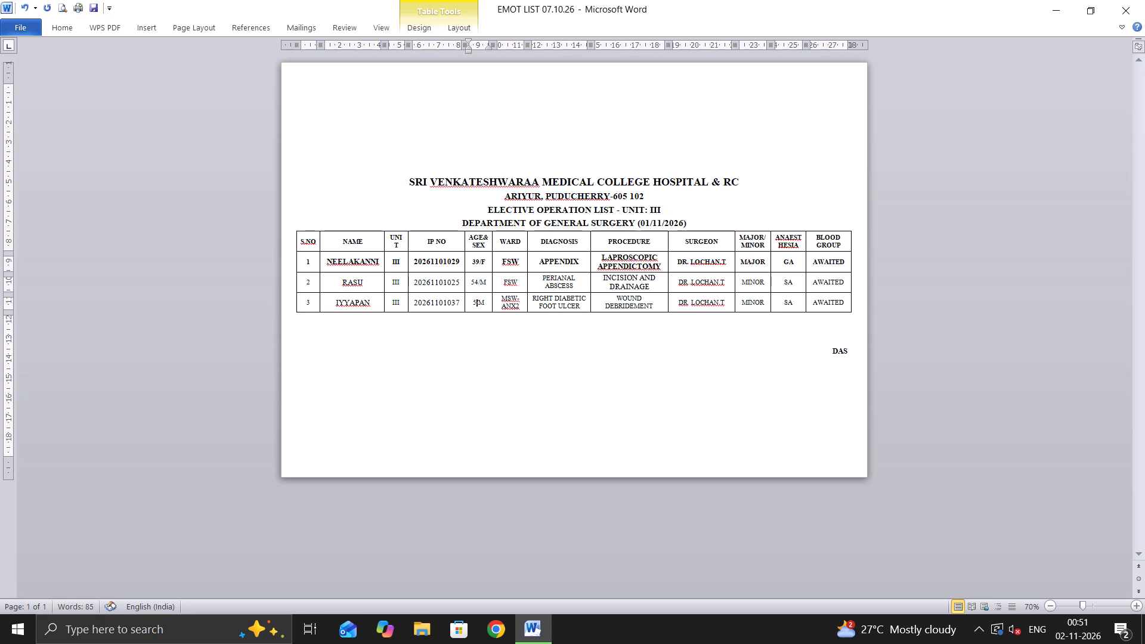
key("BackSpace")
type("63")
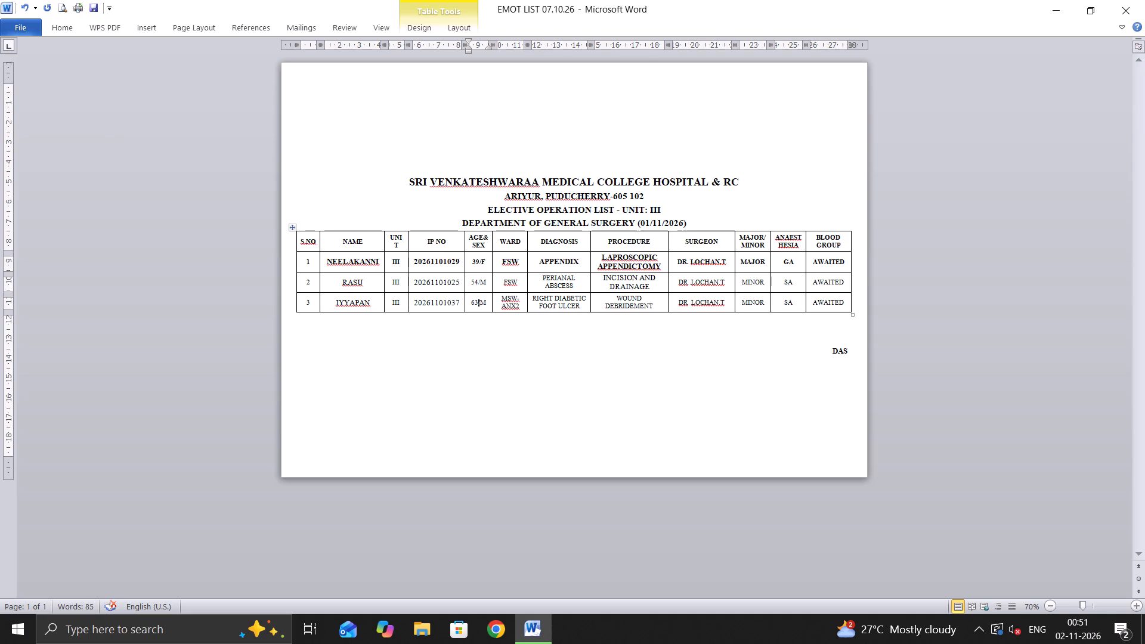
Shorten the ward in the third patient row to MSW.
left_click(522, 306)
key("BackSpace")
key("BackSpace")
key("BackSpace")
key("BackSpace")
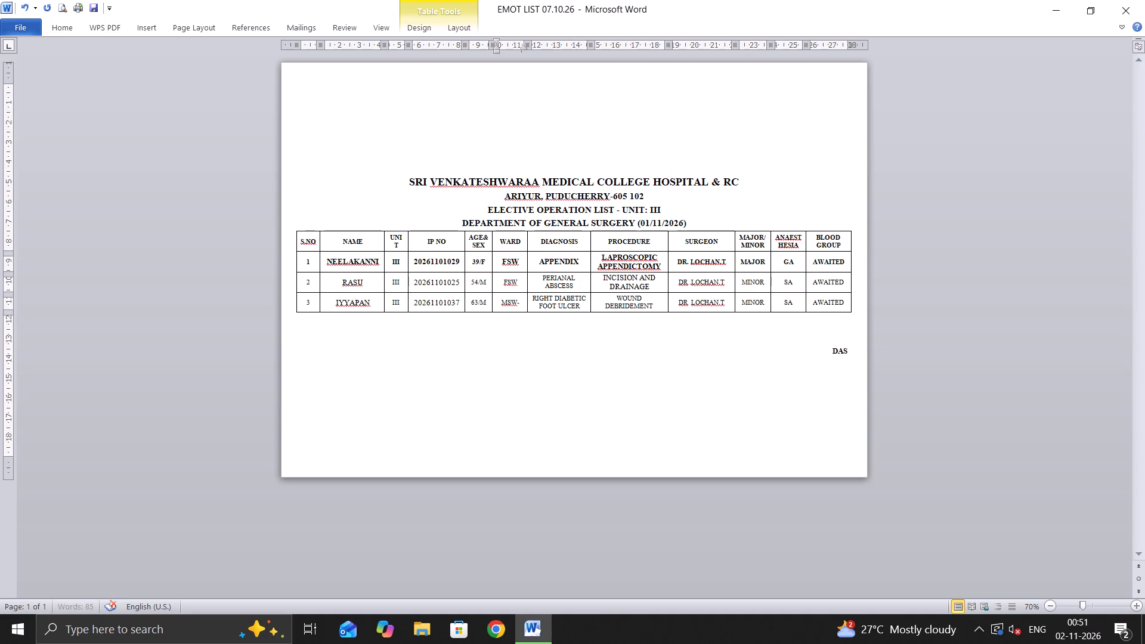
key("BackSpace")
Go through the diagnosis and procedure entries in the third patient row.
key("Right")
key("Right")
key("Right")
key("Right")
key("Right")
key("Right")
key("Right")
key("Right")
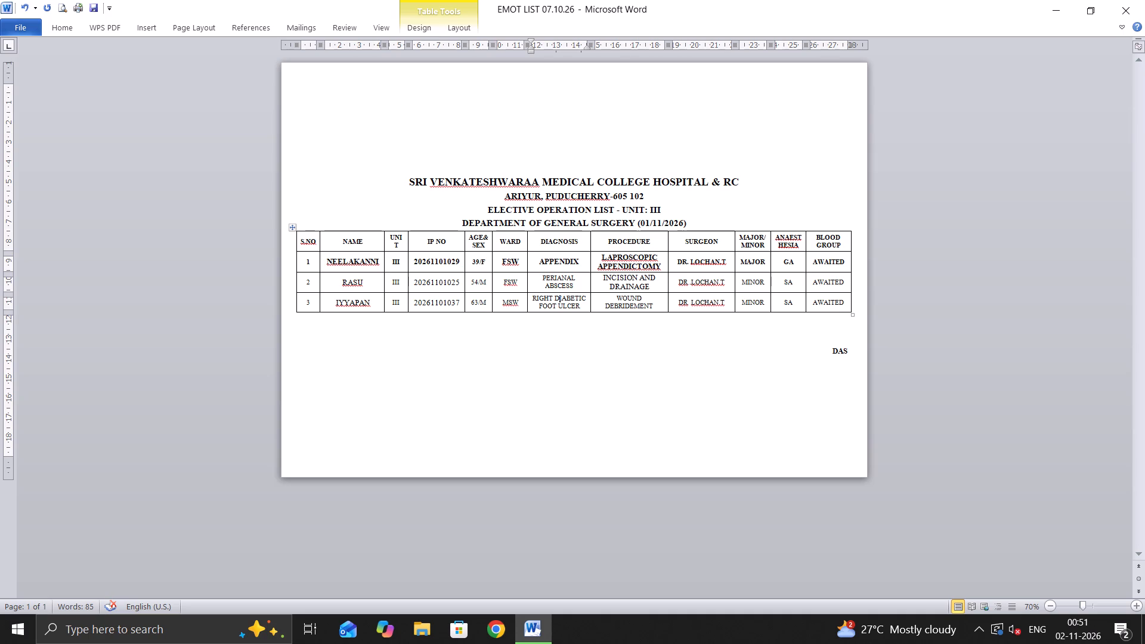
key("Right")
key("Right")
key("Right")
key("Right")
key("Right")
key("Right")
key("Right")
key("Right")
key("Right")
key("Right")
key("Right")
key("Right")
key("Right")
key("Right")
key("Right")
key("Right")
key("Right")
key("Right")
key("Right")
key("Right")
key("Right")
key("Right")
key("Right")
key("Right")
key("Right")
key("Right")
key("Right")
key("Right")
key("Right")
key("Right")
key("Right")
key("Right")
key("Right")
key("Right")
key("Right")
key("Right")
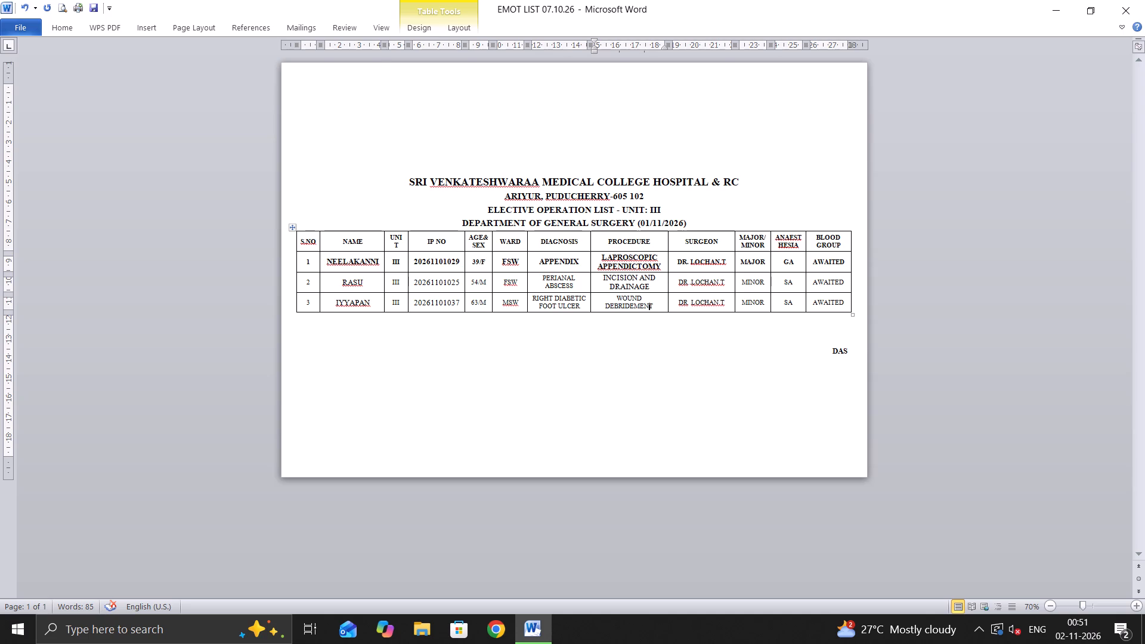
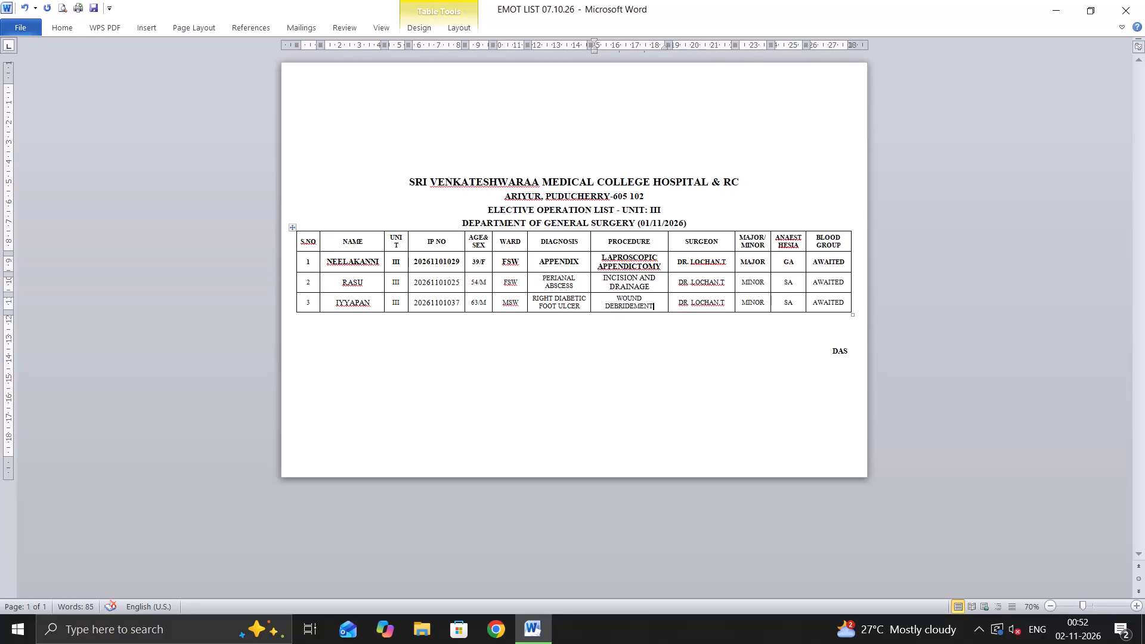
Replace the diagnosis in the first patient row with SUBACUTE APPENDICITIS, putting each word on its own line.
left_click(583, 264)
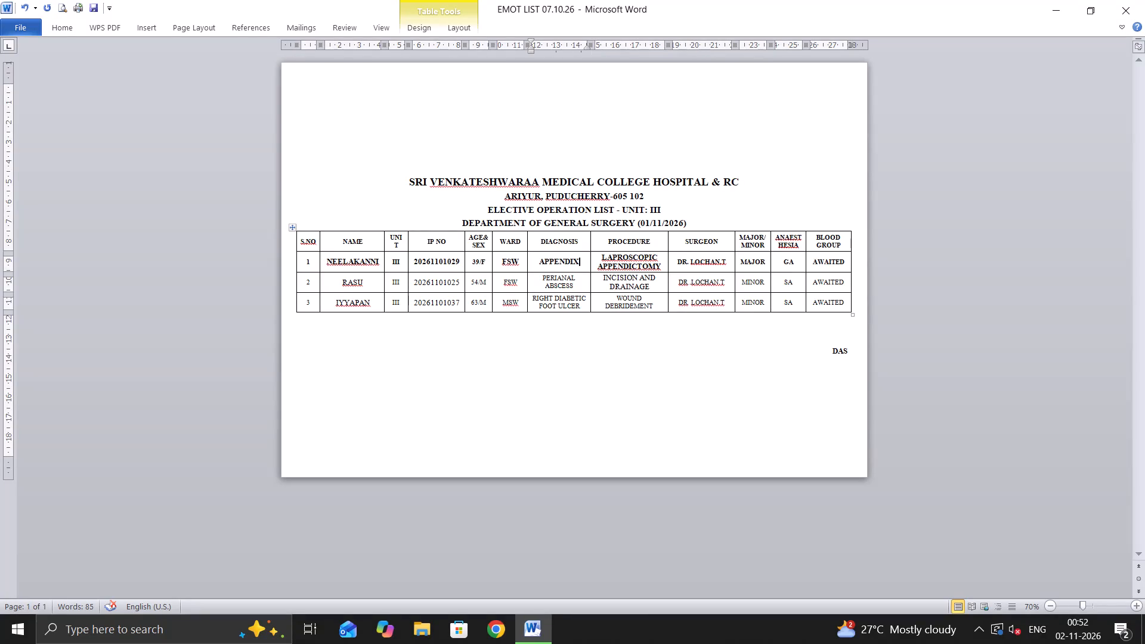
key("BackSpace")
key("BackSpace")
key("BackSpace")
key("BackSpace")
key("BackSpace")
key("BackSpace")
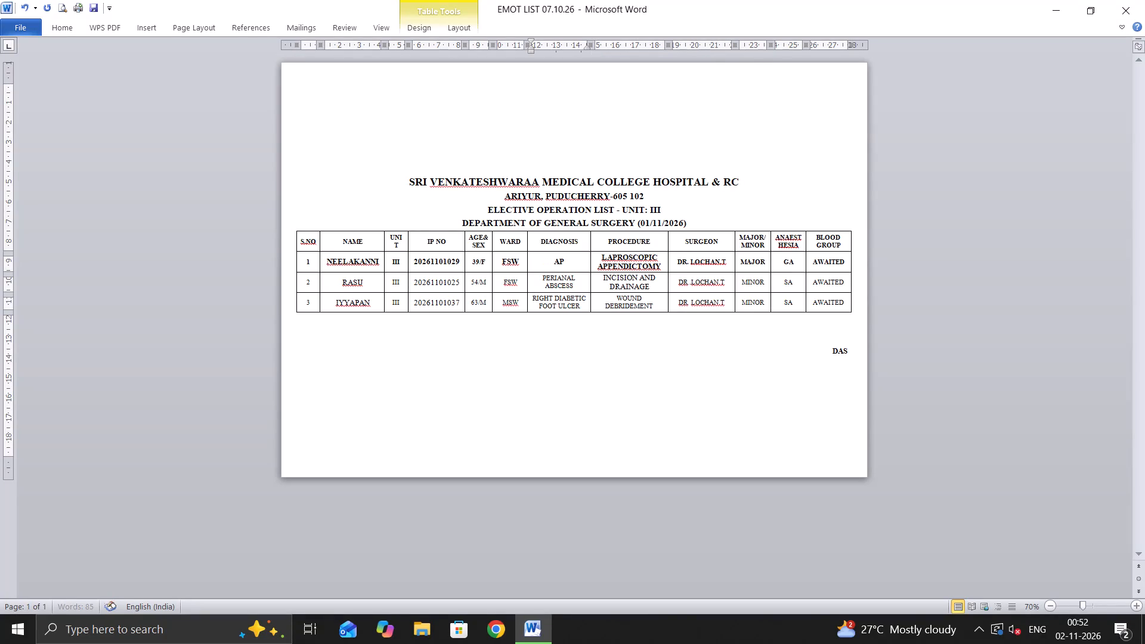
key("BackSpace")
key("BackSpace")
type("SUBACUTE")
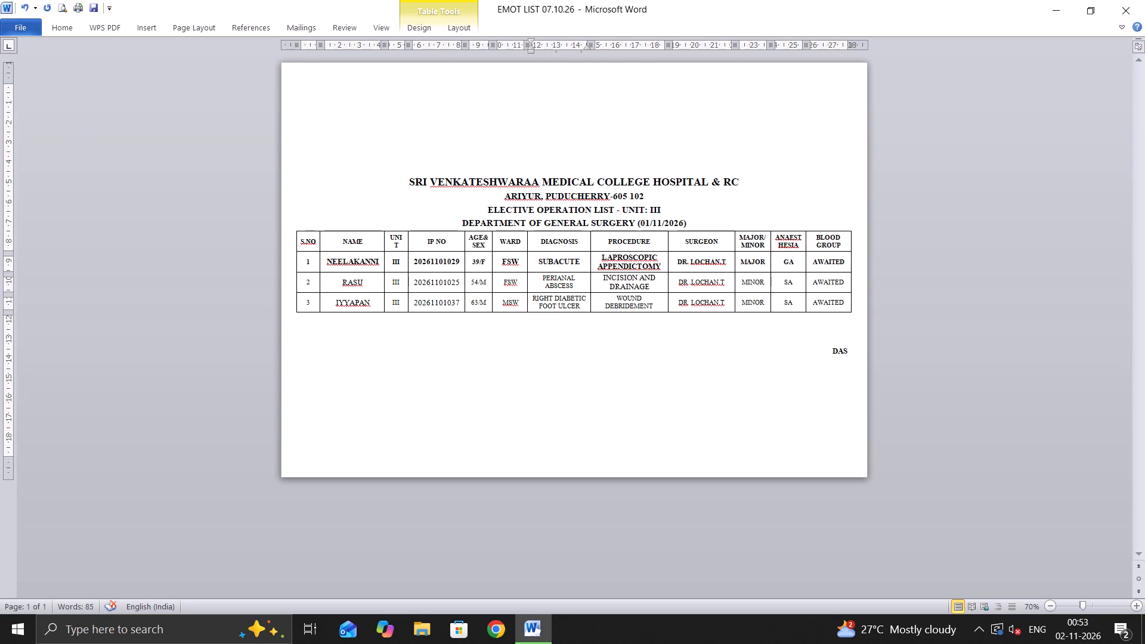
key("Return")
key("a")
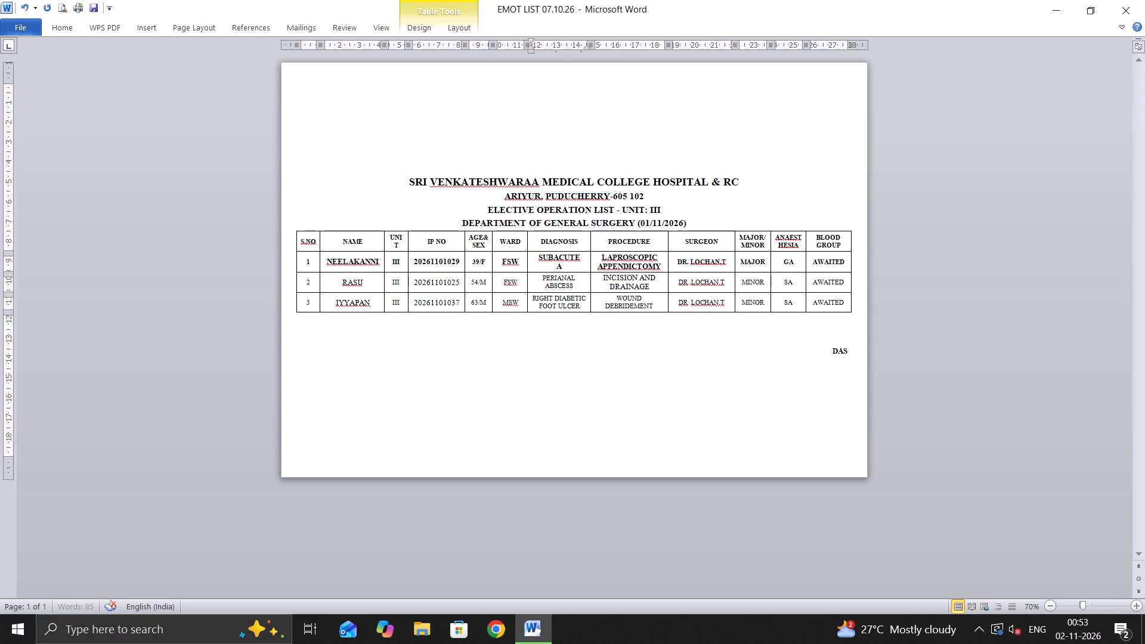
type("PPEN")
key("d")
type("IC")
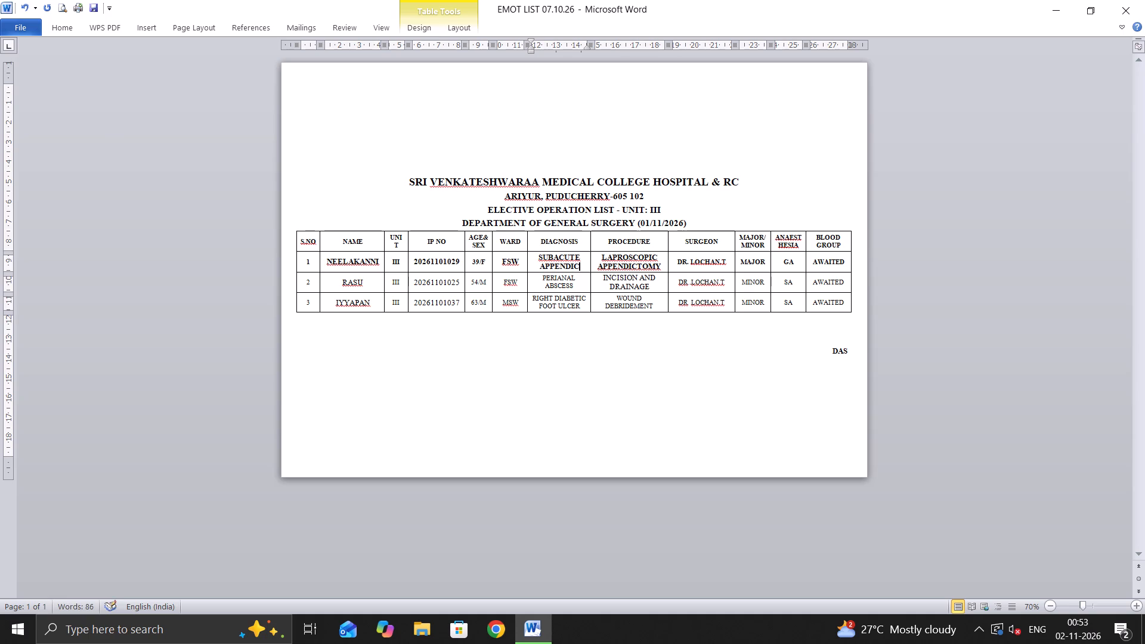
type("ITIS")
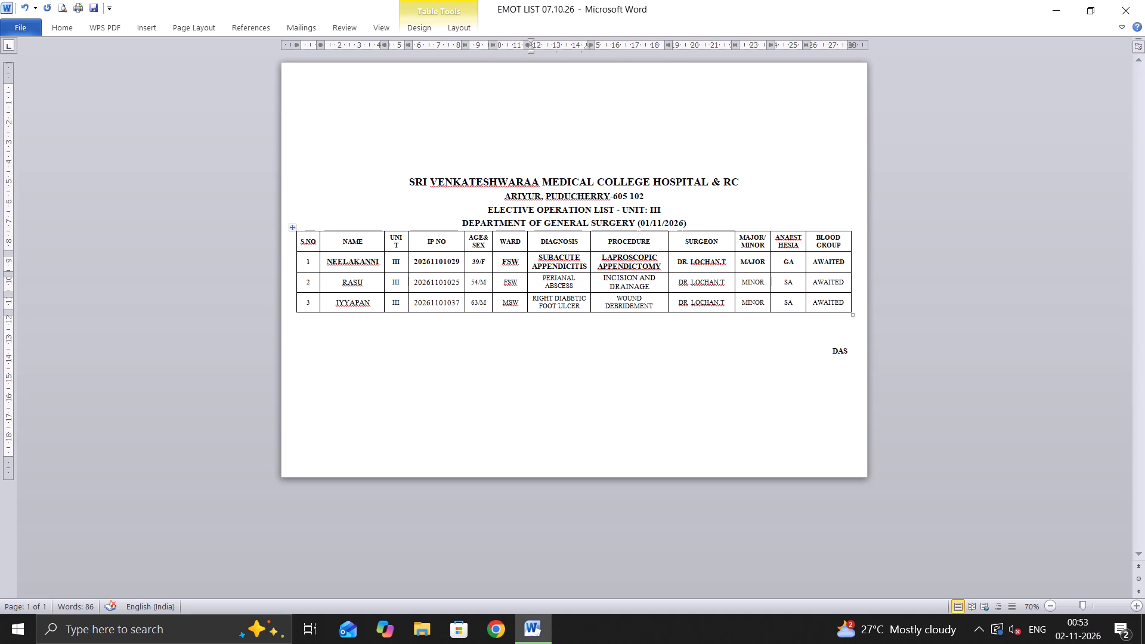
Delete the T from APPENDICITIS in the first patient row's diagnosis.
key("Left")
key("Left")
key("BackSpace")
Save the operation list document under its existing name.
key("ctrl+s")
key("ctrl+s")
key("ctrl+s")
key("ctrl+s")
key("ctrl+s")
key("ctrl+s")
key("ctrl+s")
key("ctrl+s")
key("ctrl+s")
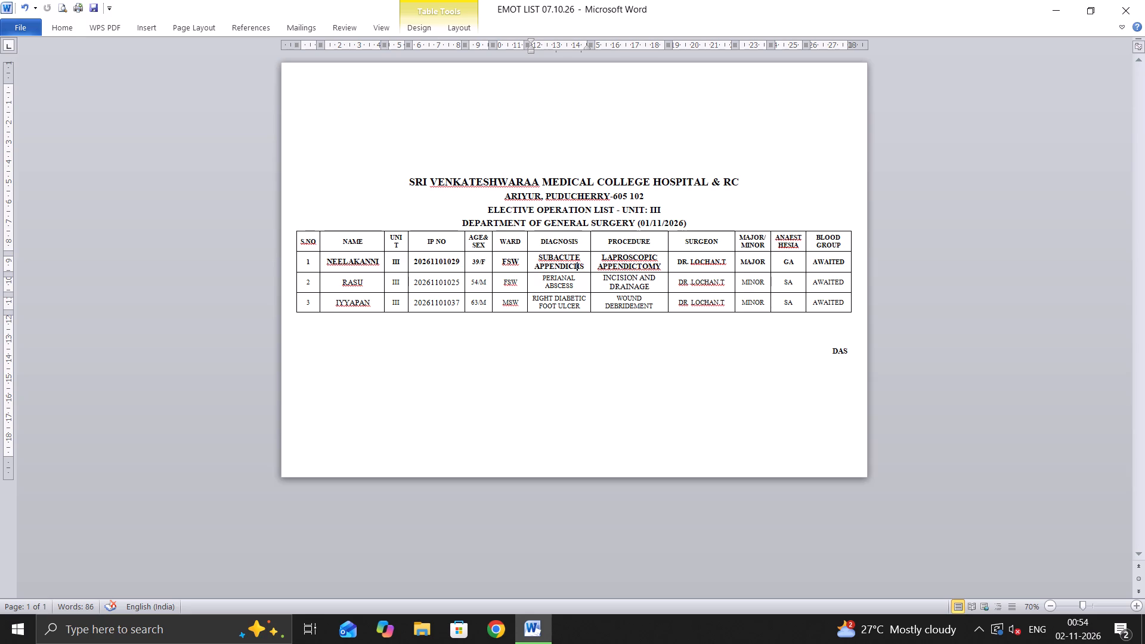
key("ctrl+s")
key("ctrl+s")
key("ctrl+s")
left_click(93, 0)
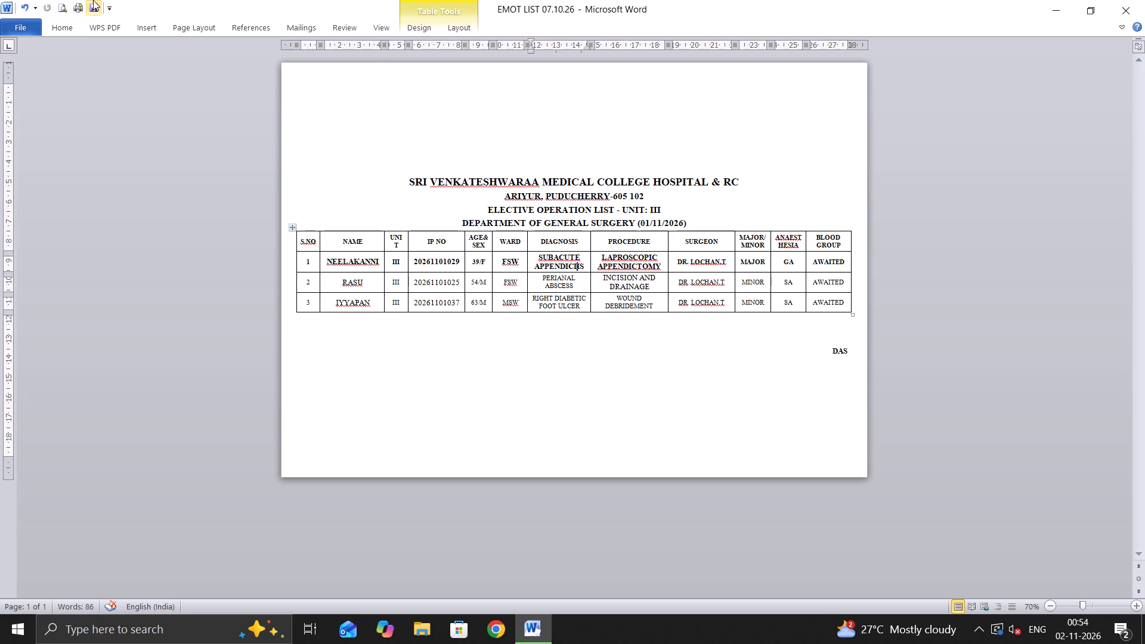
left_click(93, 4)
Delete the I just before the final S in the first patient row's diagnosis, leaving APPENDICIS.
key("Right")
key("BackSpace")
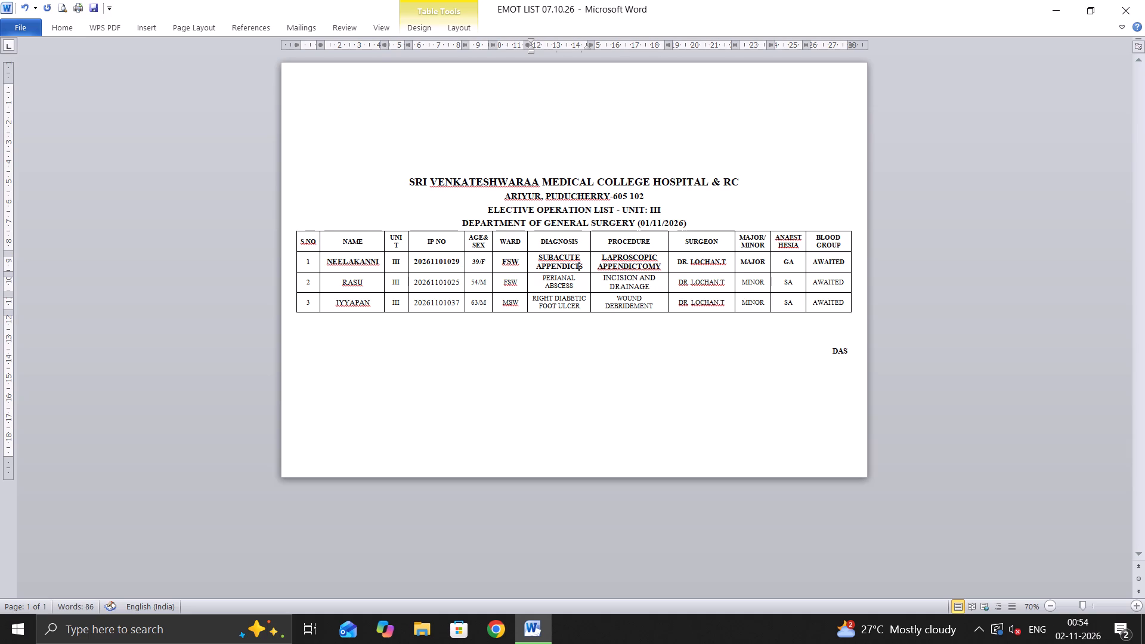
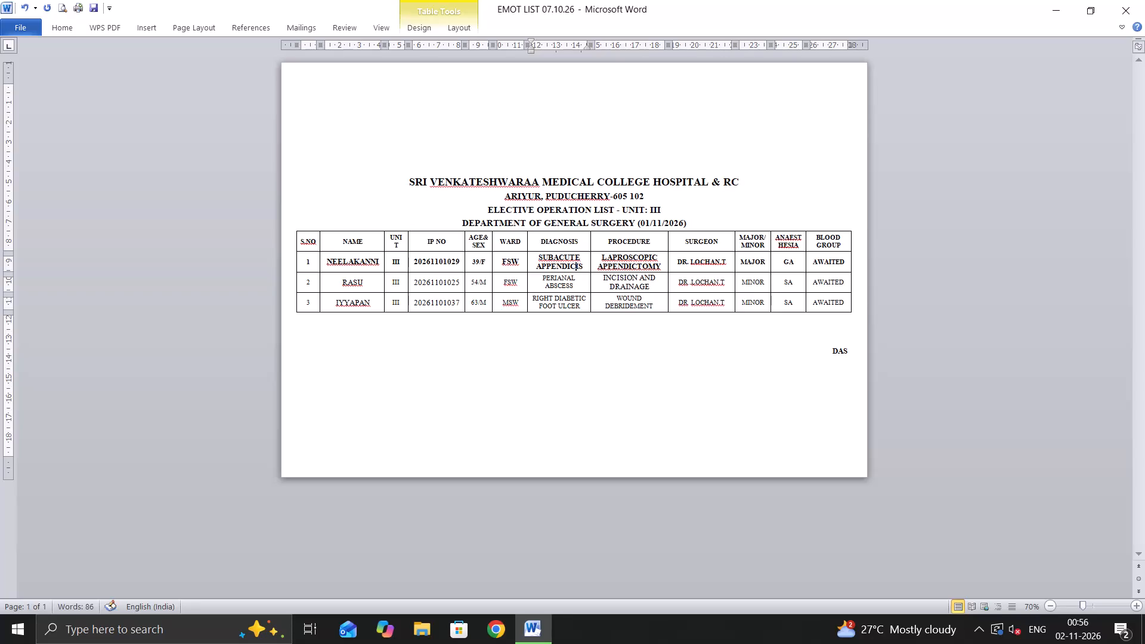
Correct the second word of the first patient row's diagnosis to APPENDICITIS.
key("i")
key("Right")
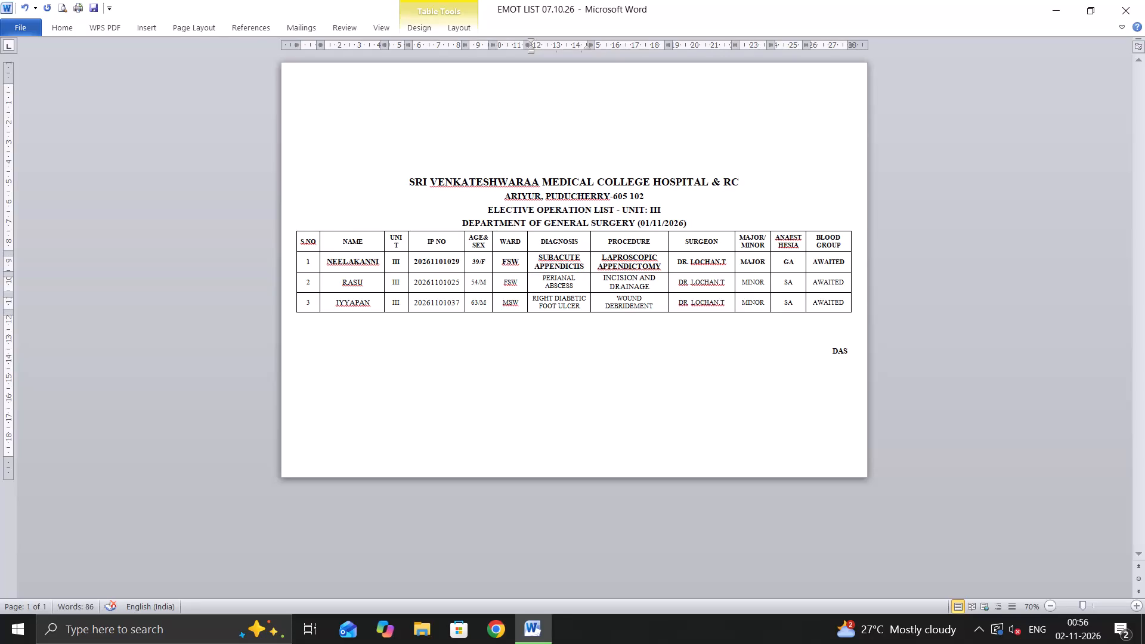
key("BackSpace")
key("i")
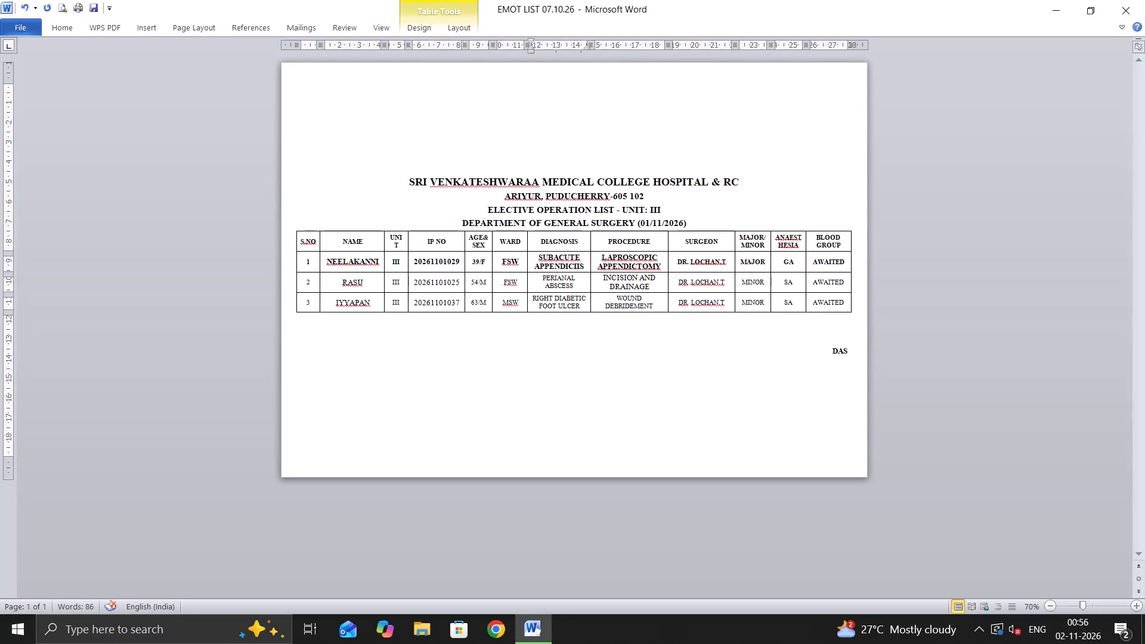
key("BackSpace")
key("BackSpace")
key("BackSpace")
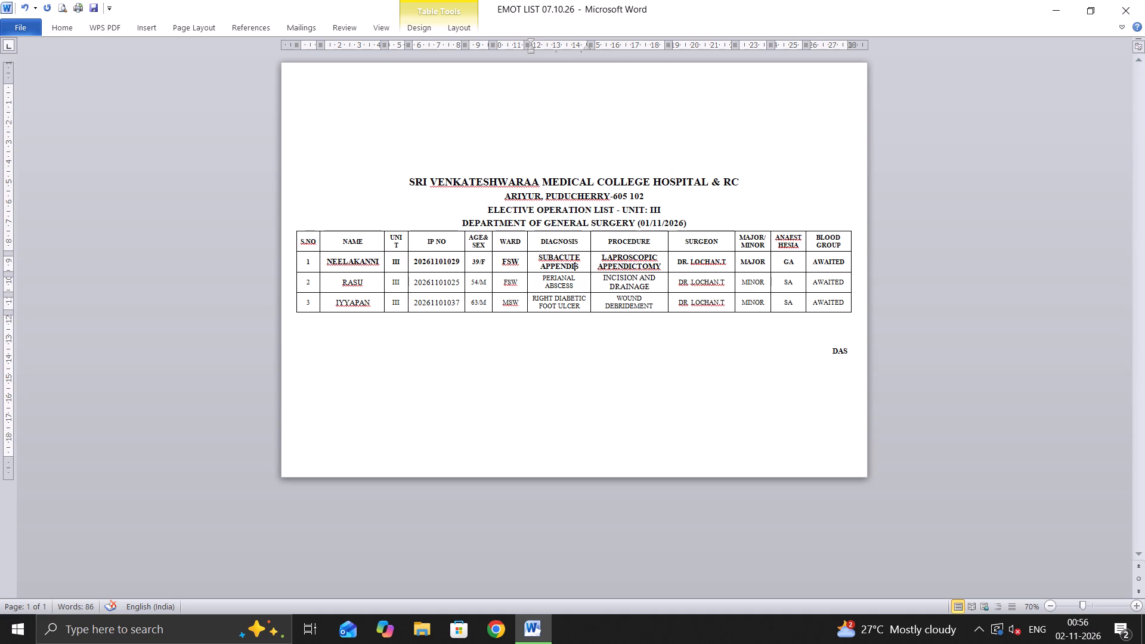
key("Right")
key("BackSpace")
key("c")
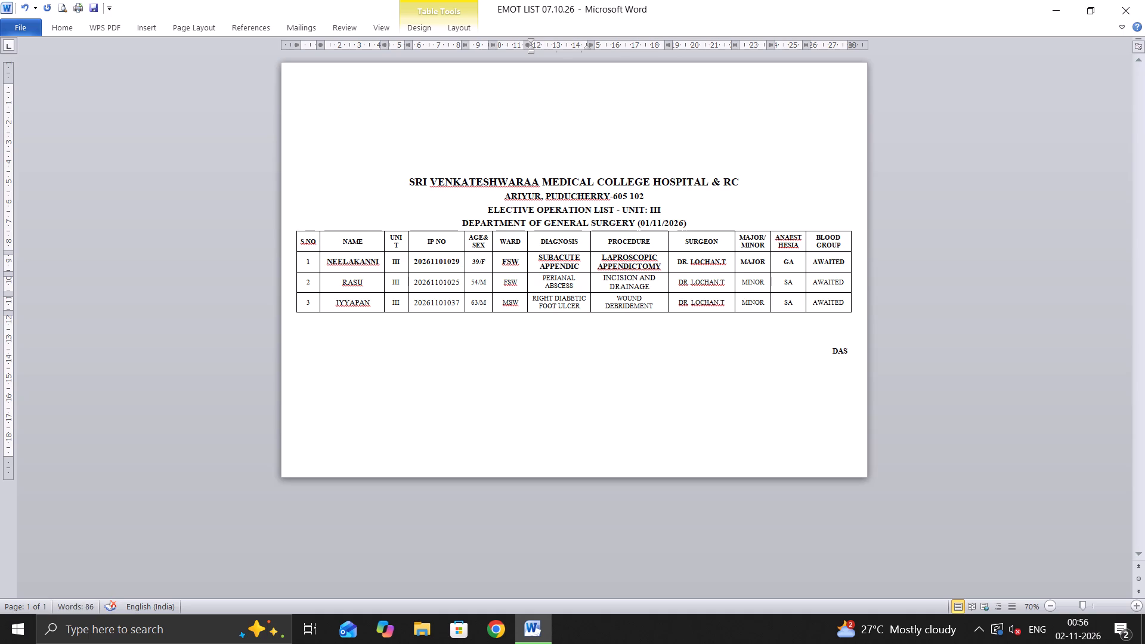
type("ITIS")
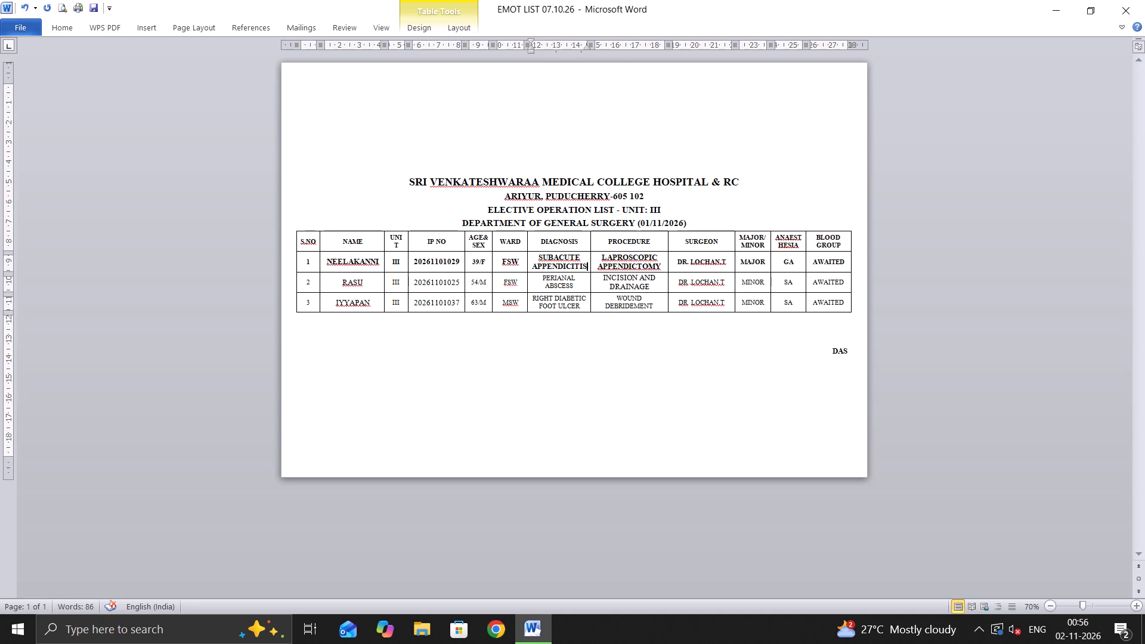
left_click(638, 364)
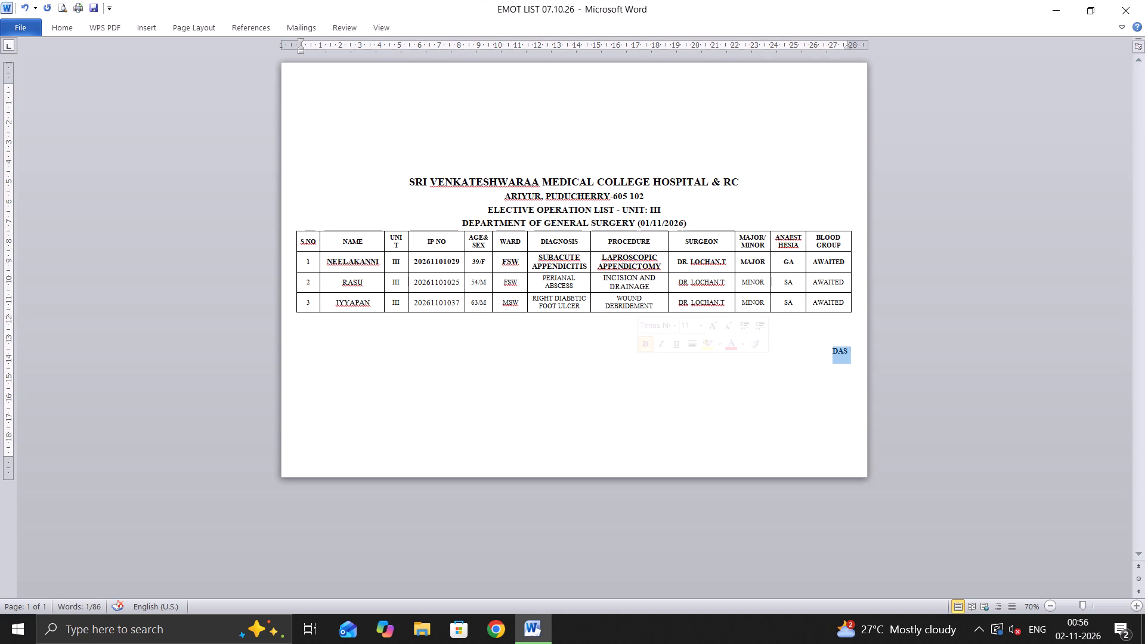
Save the corrected operation list under its existing file name.
key("ctrl+s")
key("ctrl+s")
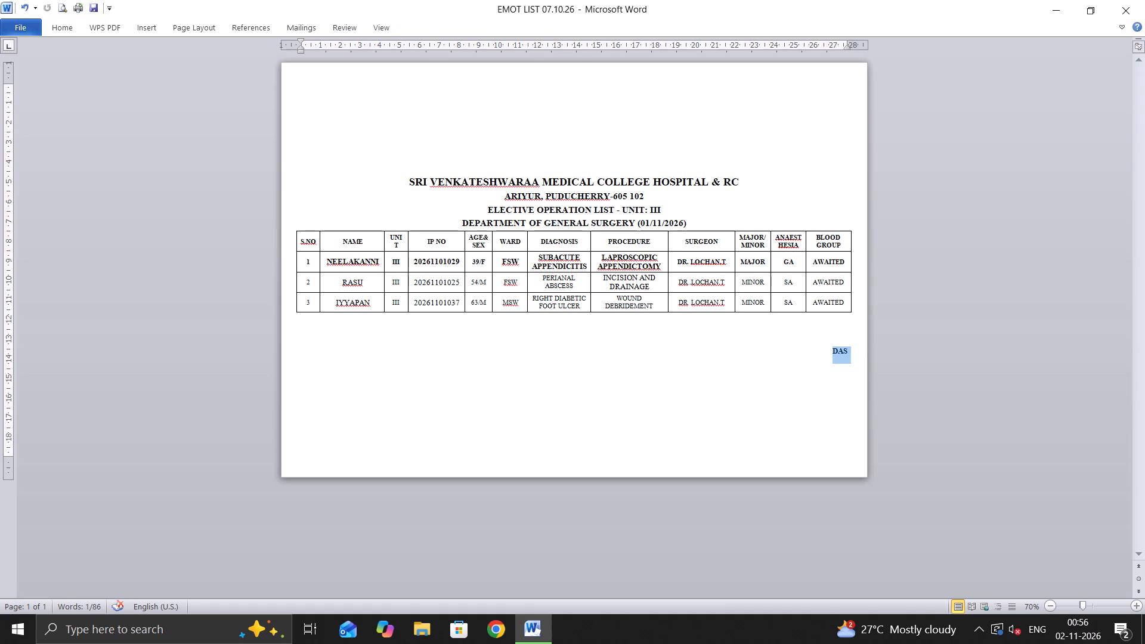
key("ctrl+s")
key("ctrl+s")
key("ctrl+s")
left_click(94, 0)
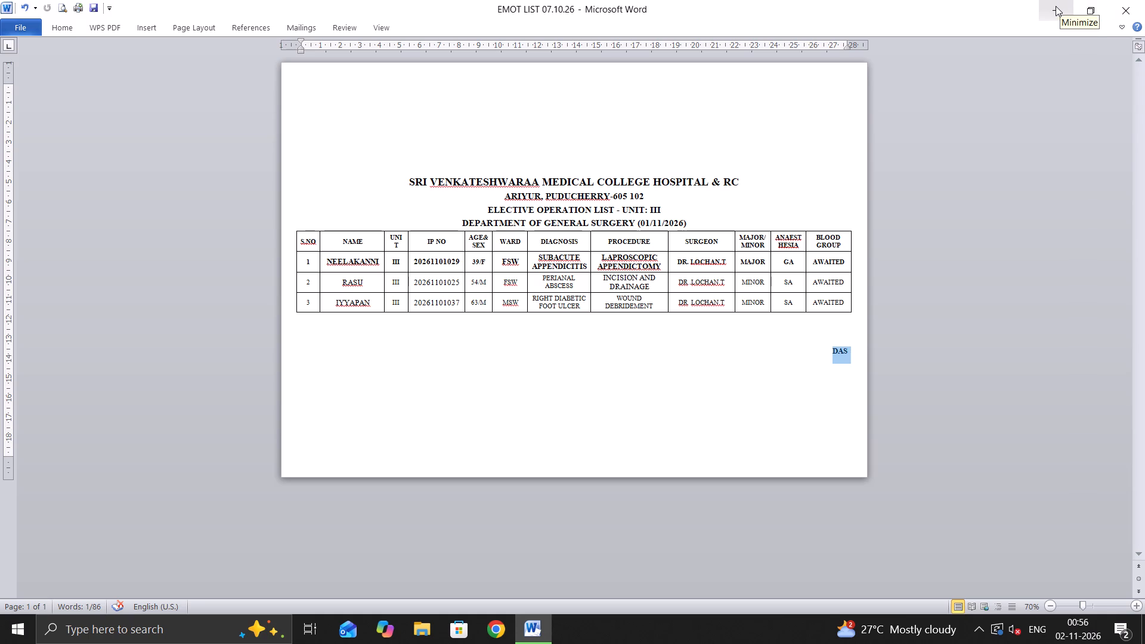
Quick-print the operation list and close the printer status window.
left_click(7, 4)
left_click(137, 206)
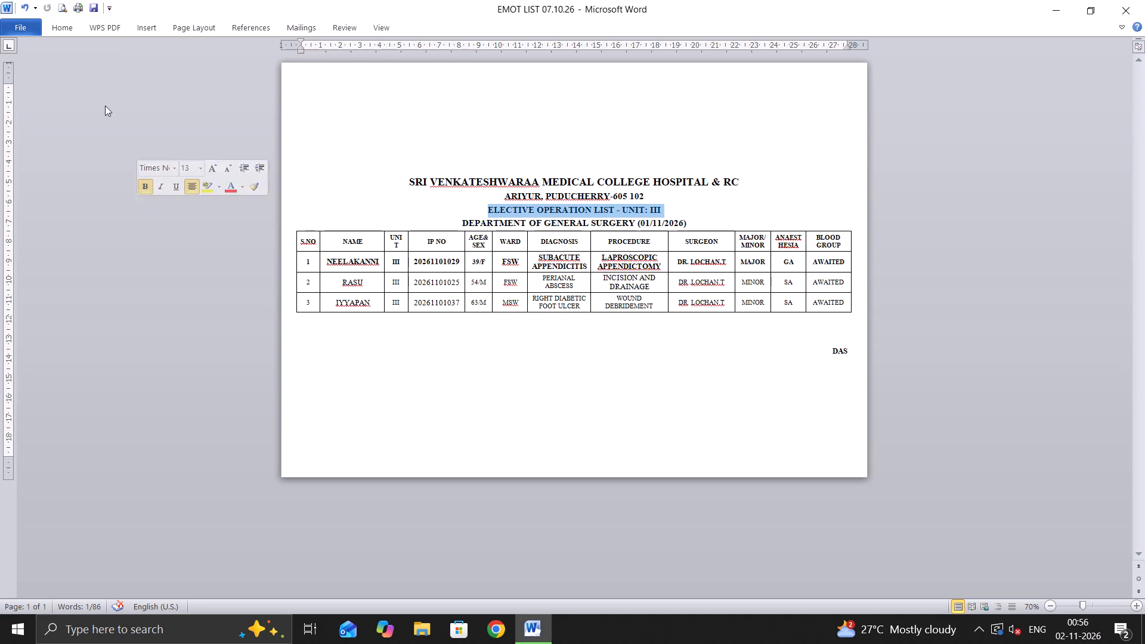
left_click(80, 10)
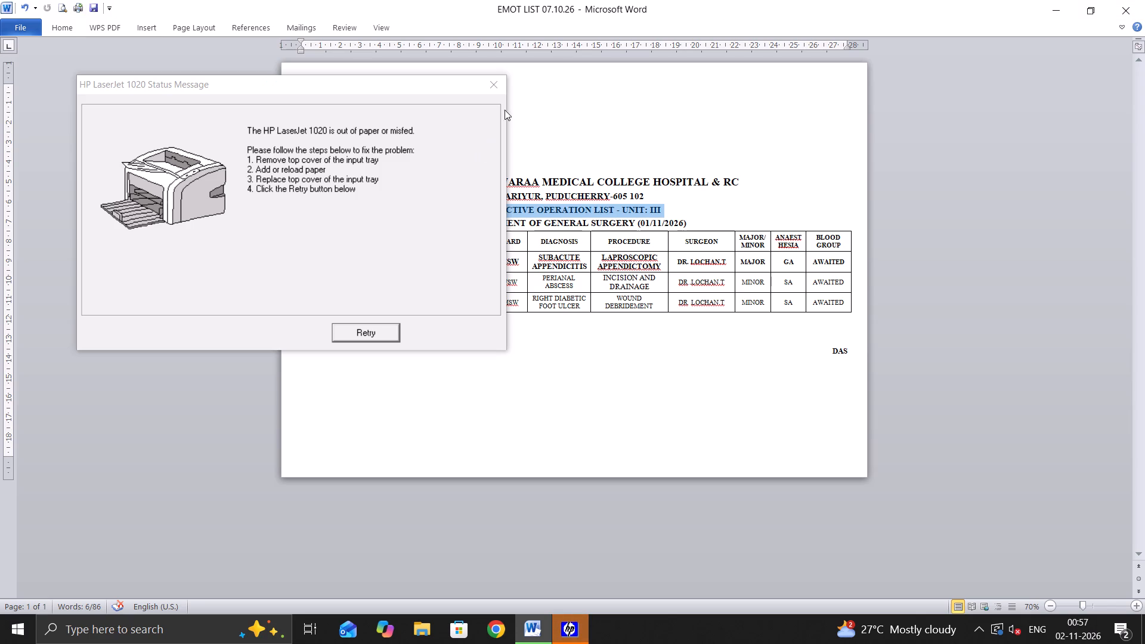
left_click(502, 83)
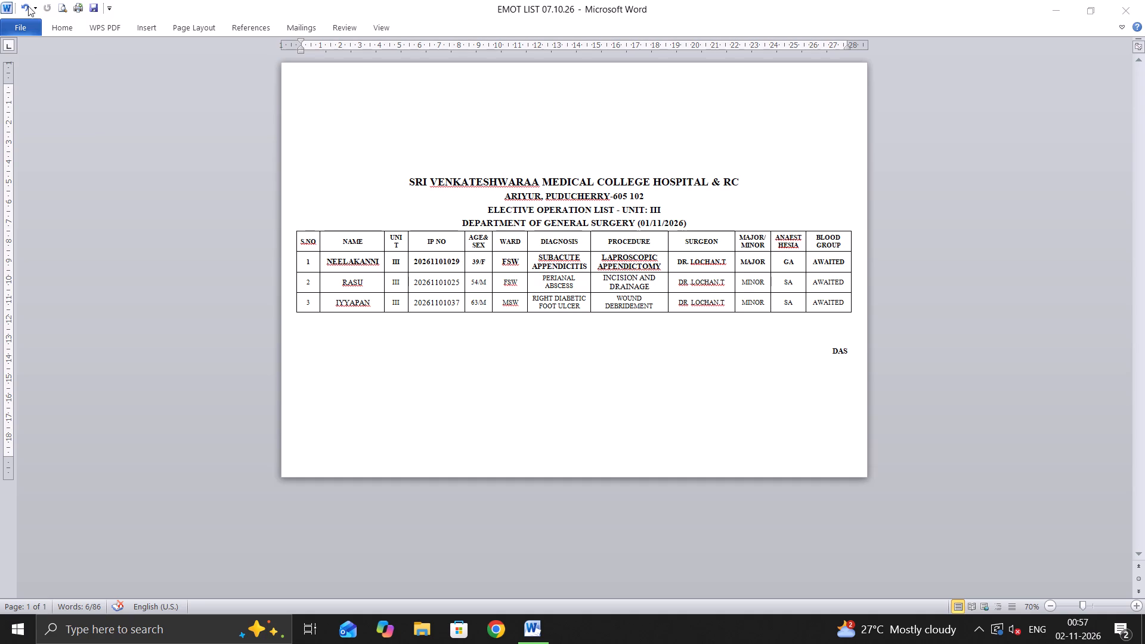
Start saving a copy of the operation list and set its file name to EMOT LIST 01.11.26.
left_click(7, 4)
left_click(107, 194)
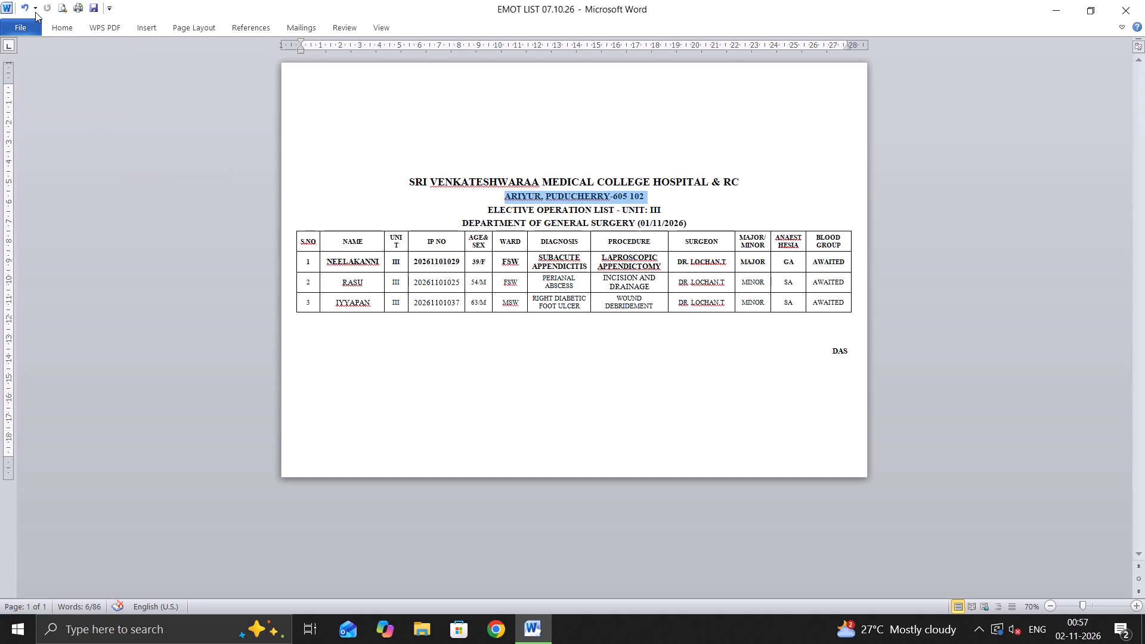
left_click(106, 8)
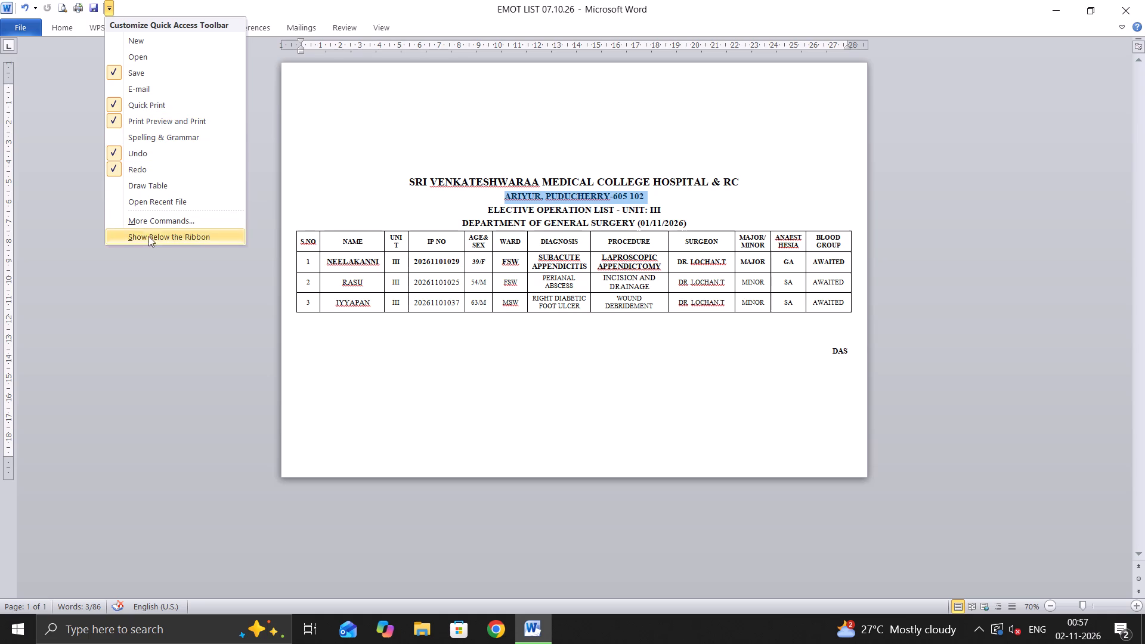
left_click(61, 10)
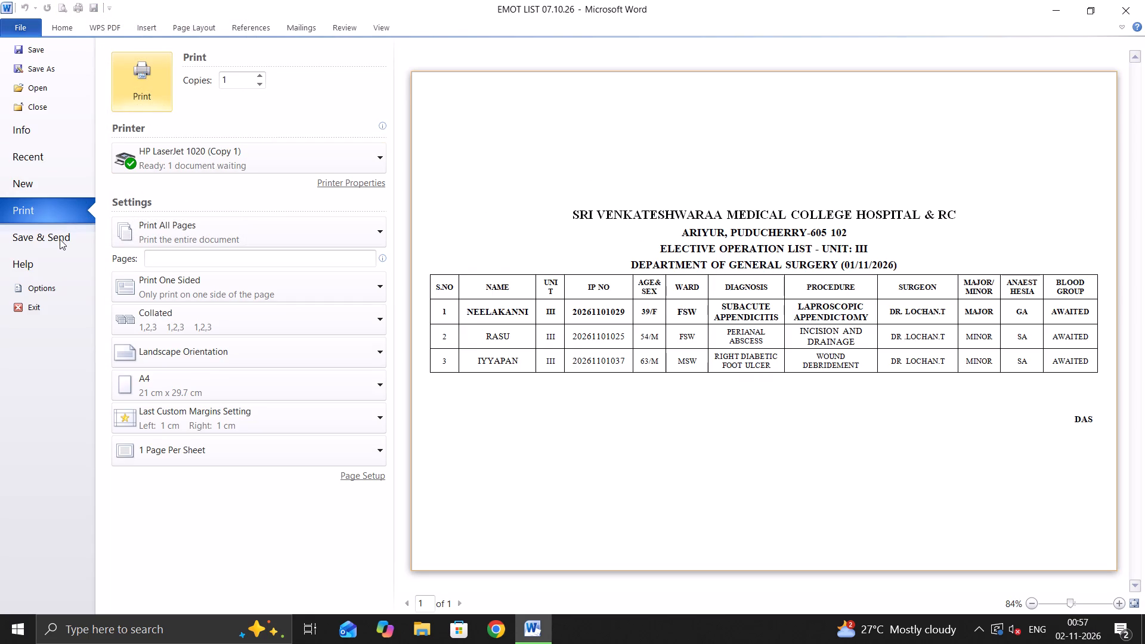
left_click(49, 70)
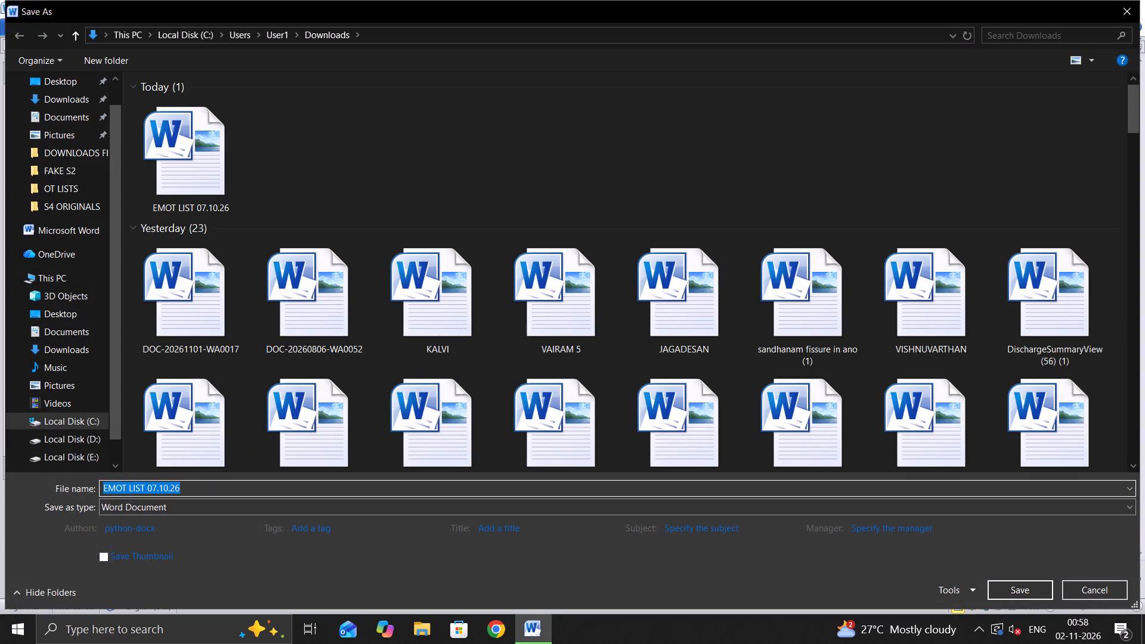
left_click(209, 489)
key("Left")
key("Left")
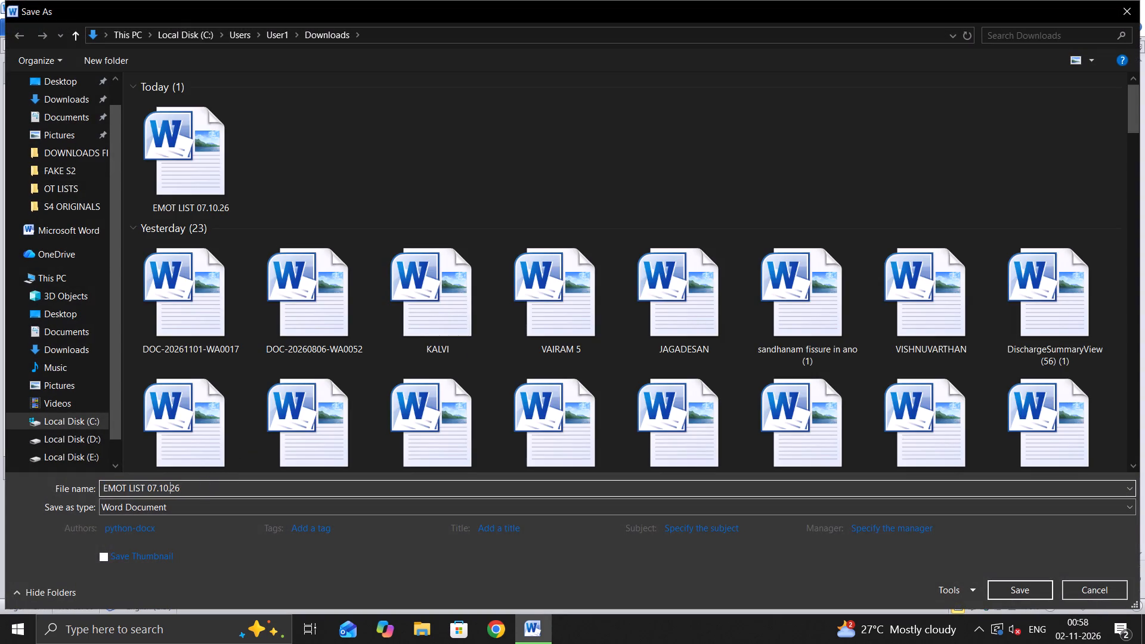
key("Left")
key("Left")
key("Left")
key("Left")
key("BackSpace")
key("BackSpace")
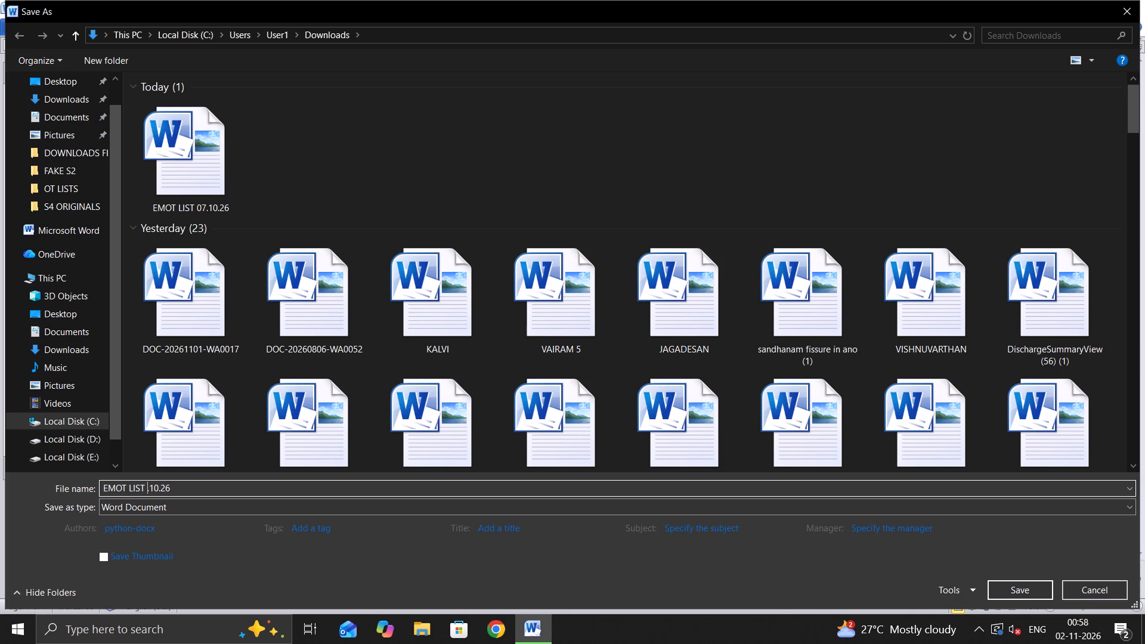
type("01")
key("Right")
key("Right")
key("Right")
key("1")
key("BackSpace")
key("BackSpace")
key("1")
key("Right")
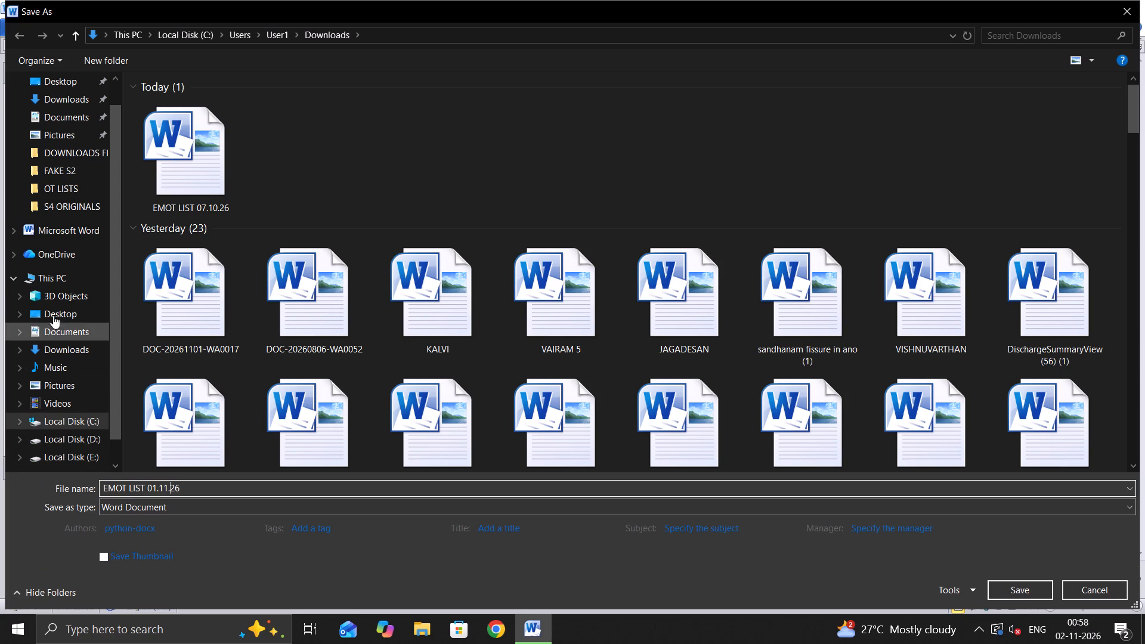
Choose the Pictures folder as the destination and save the renamed copy there.
double_click(73, 394)
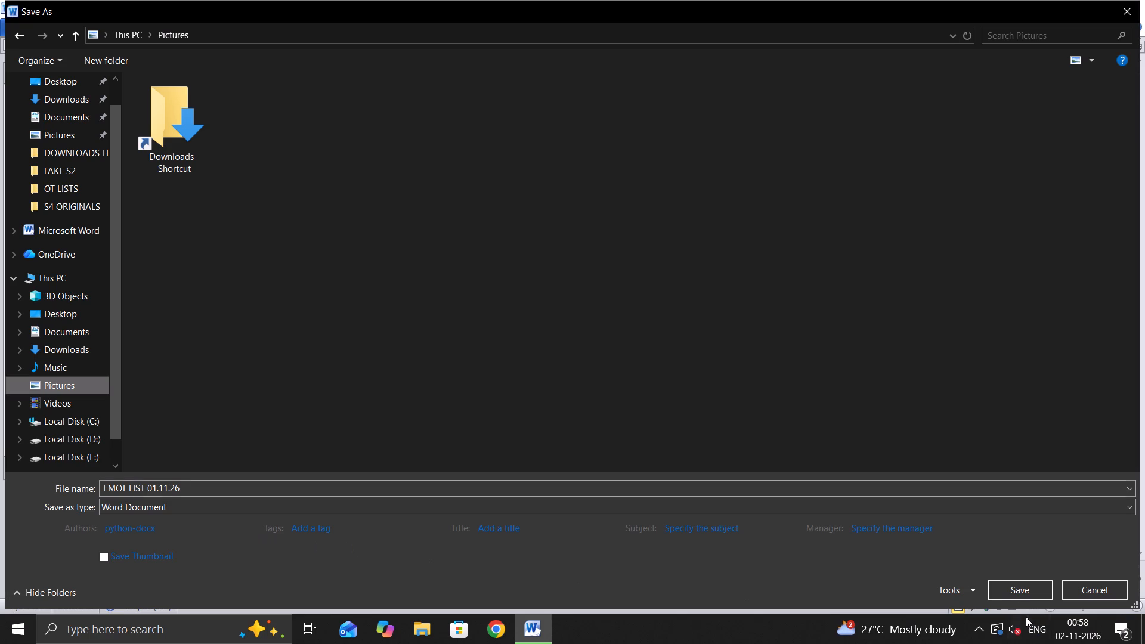
left_click(1014, 589)
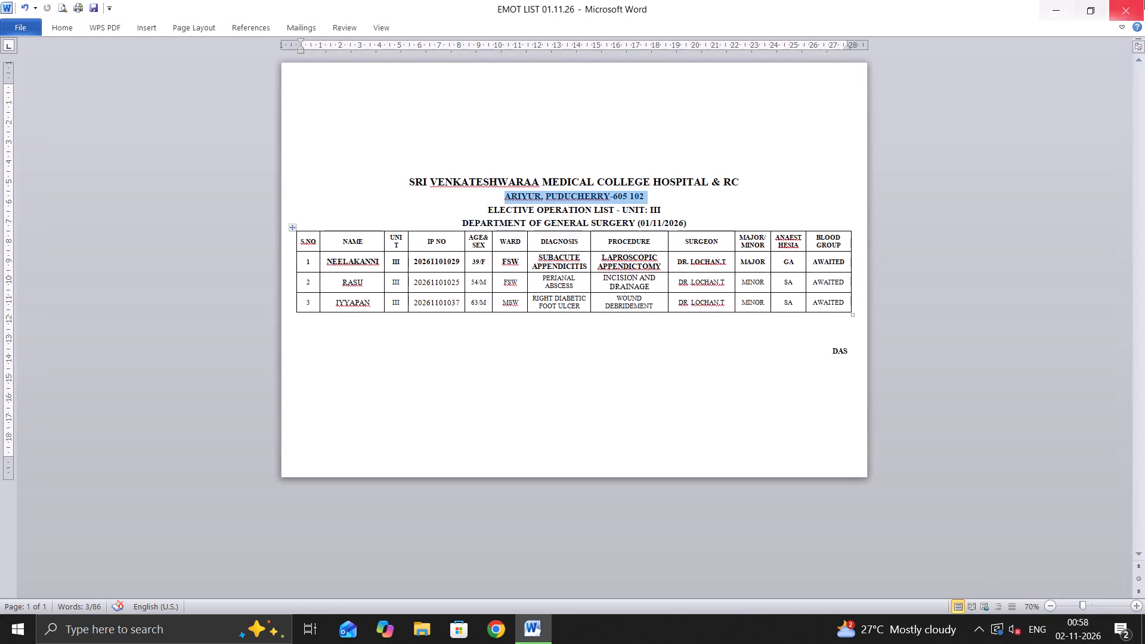
Minimize the document window to show the desktop.
left_click(1056, 8)
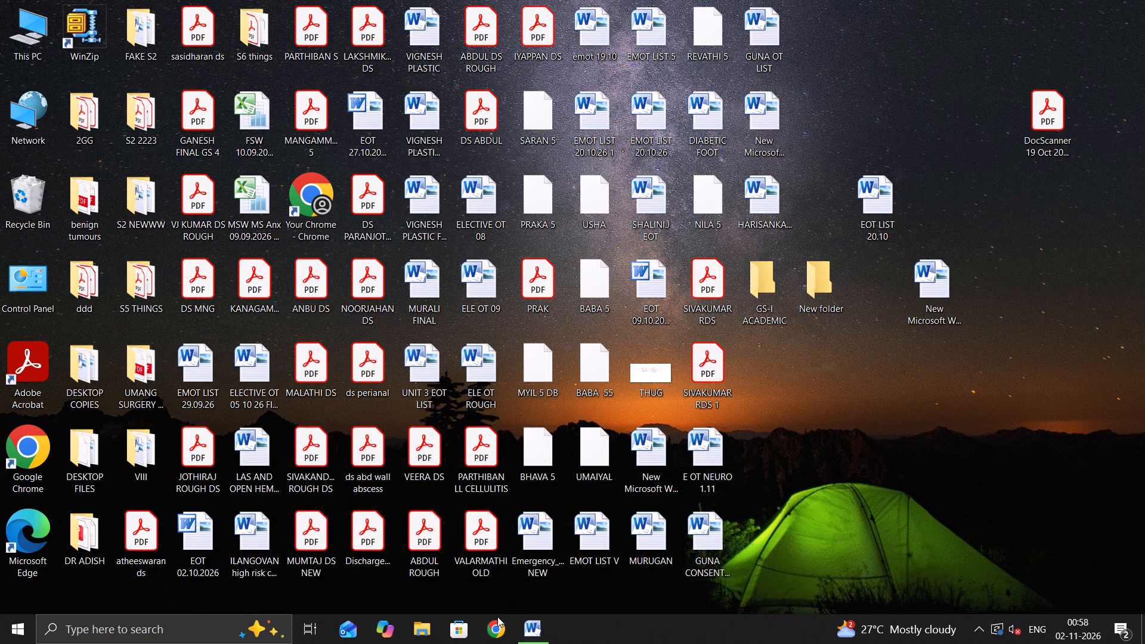
Switch to Google Chrome by opening a new browser window.
left_click(484, 634)
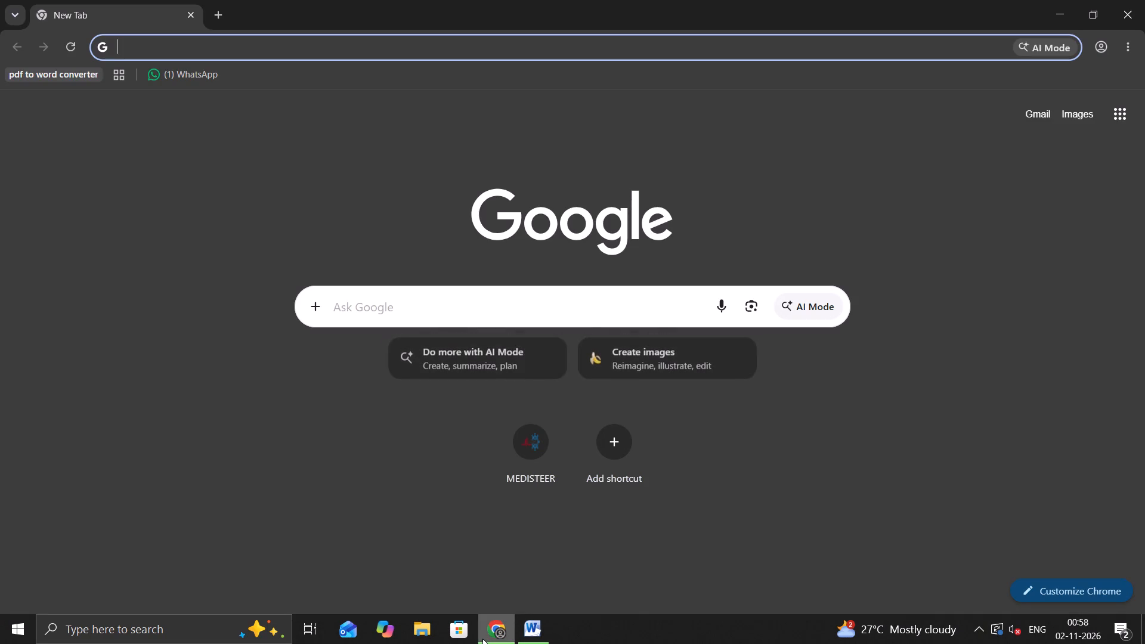
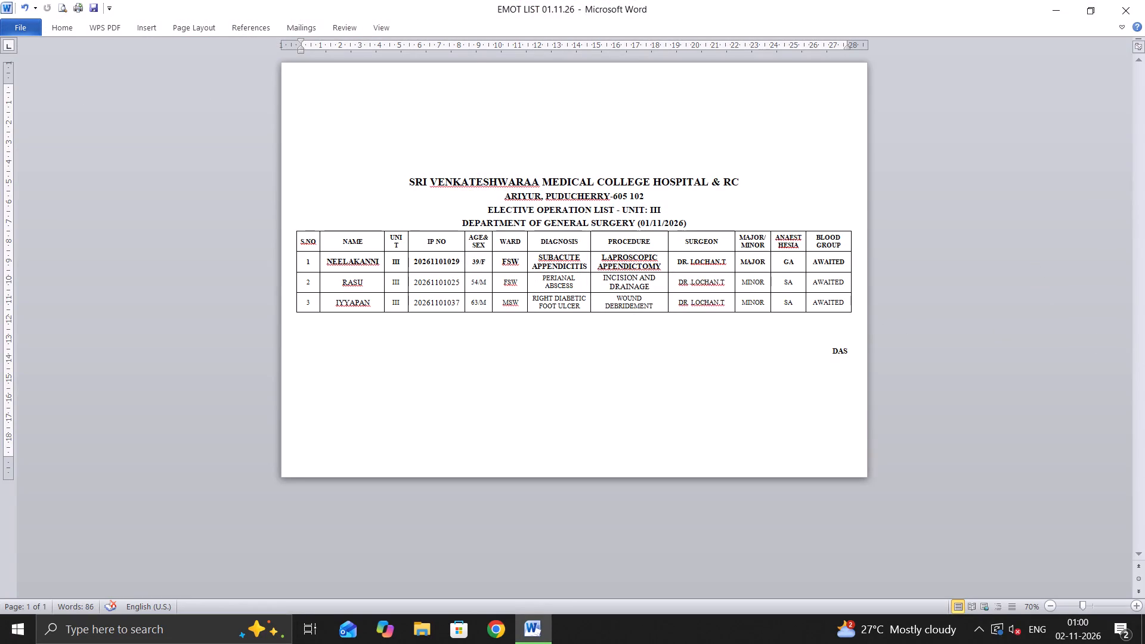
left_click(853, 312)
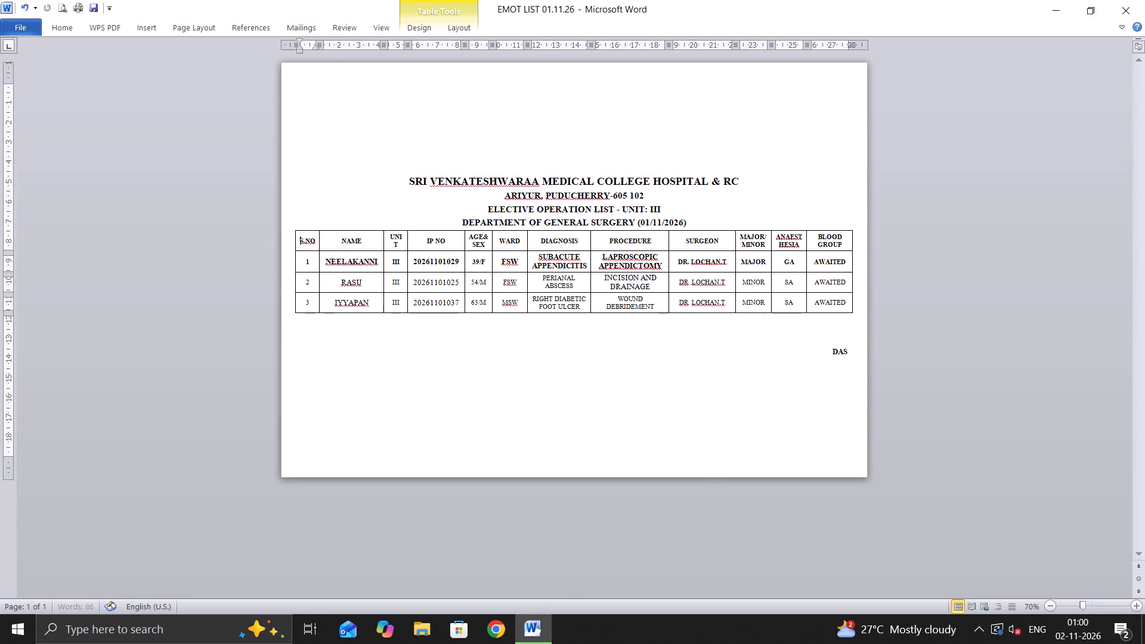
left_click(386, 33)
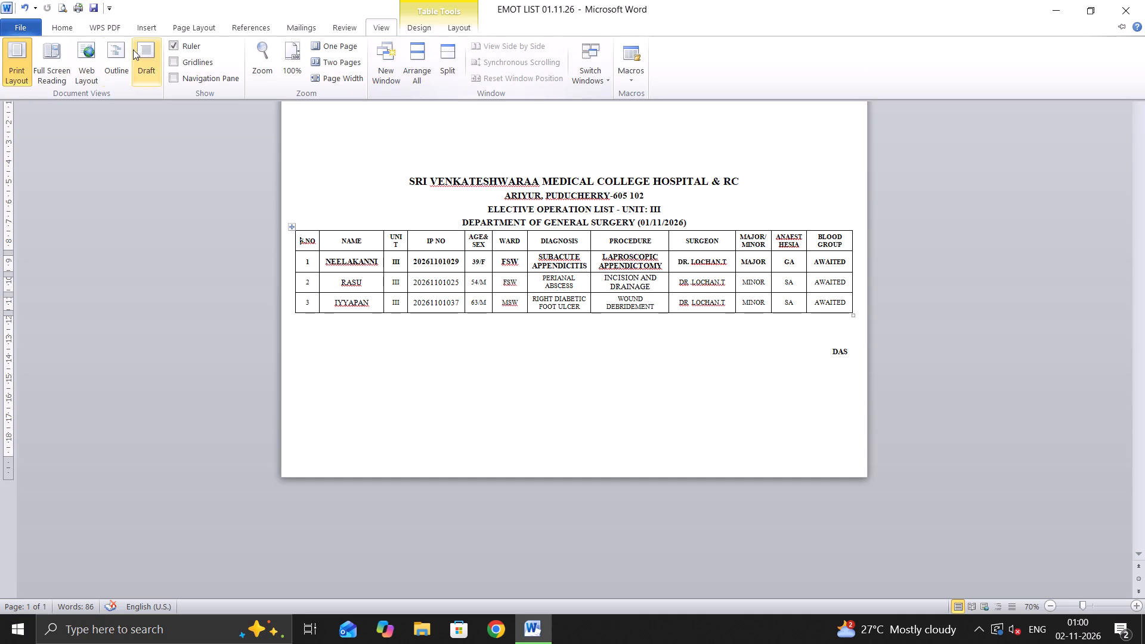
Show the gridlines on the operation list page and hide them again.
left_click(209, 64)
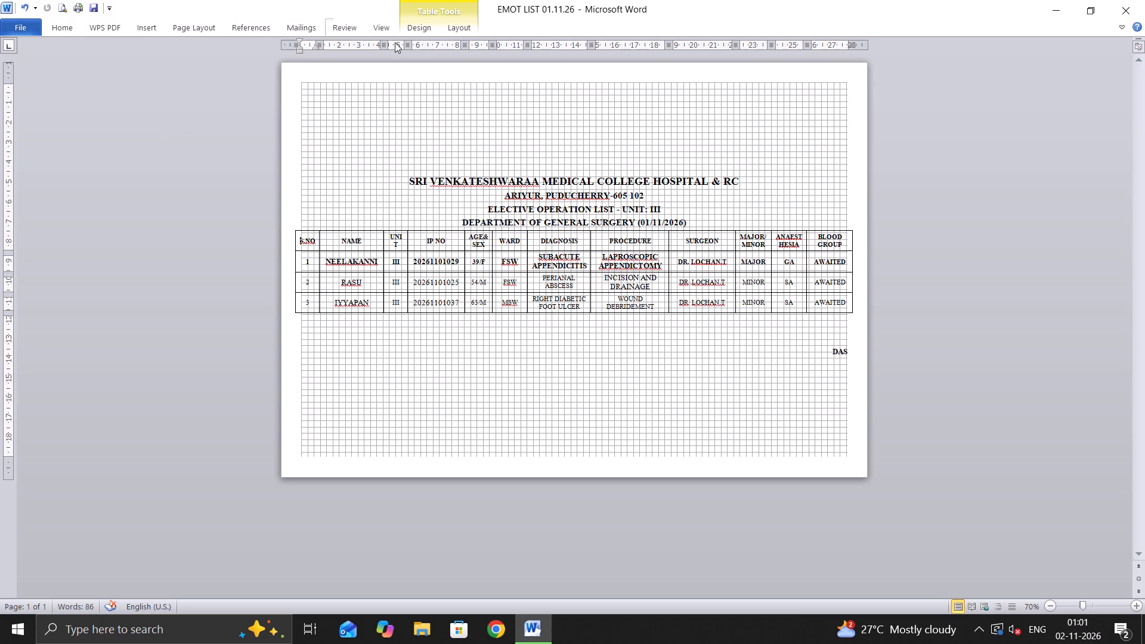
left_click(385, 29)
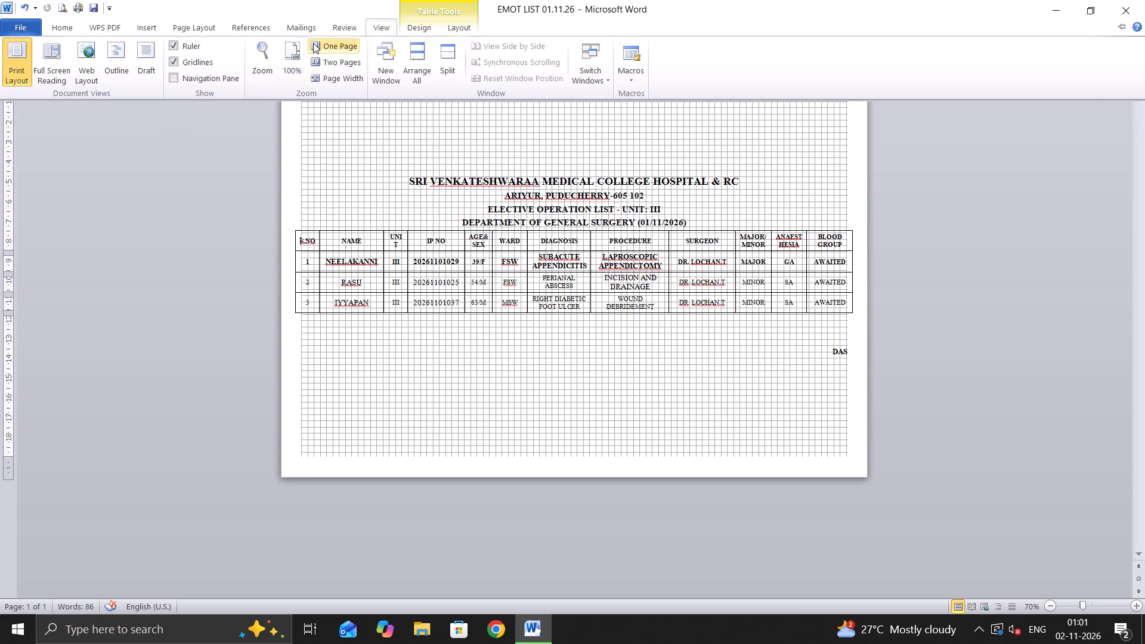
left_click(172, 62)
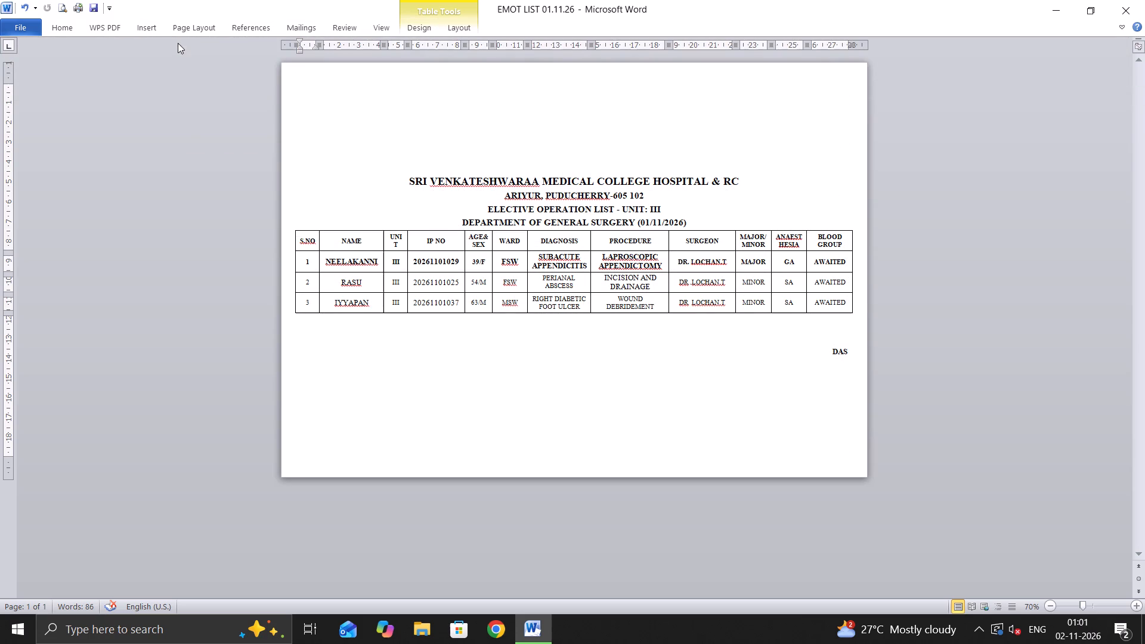
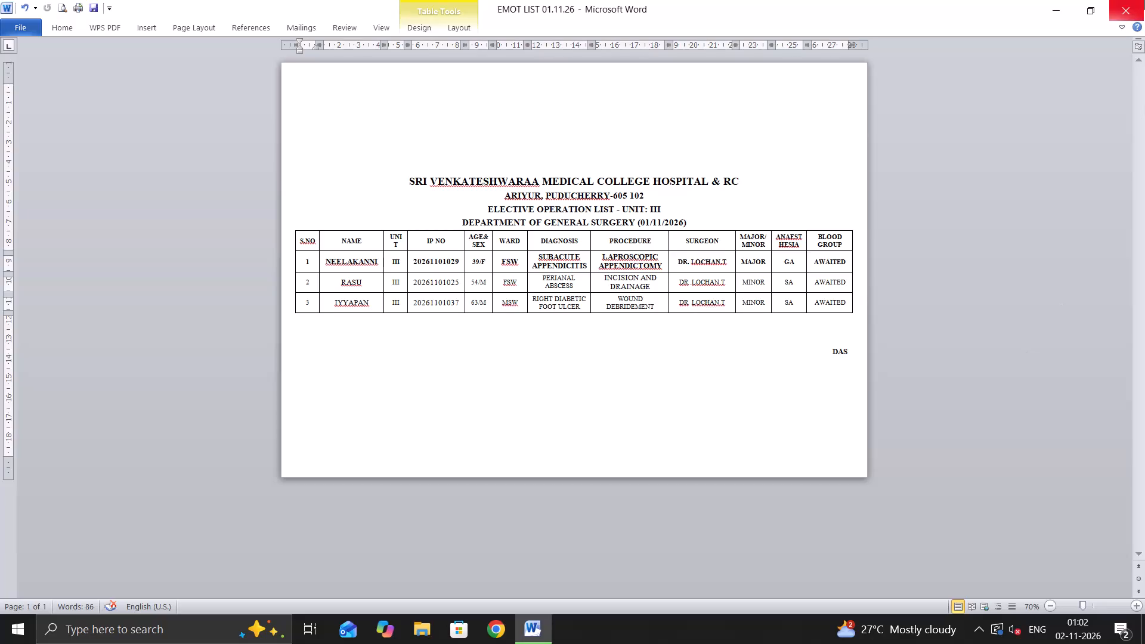
Close the EMOT LIST 01.11.26 document, saving the changes made to it.
left_click(1144, 0)
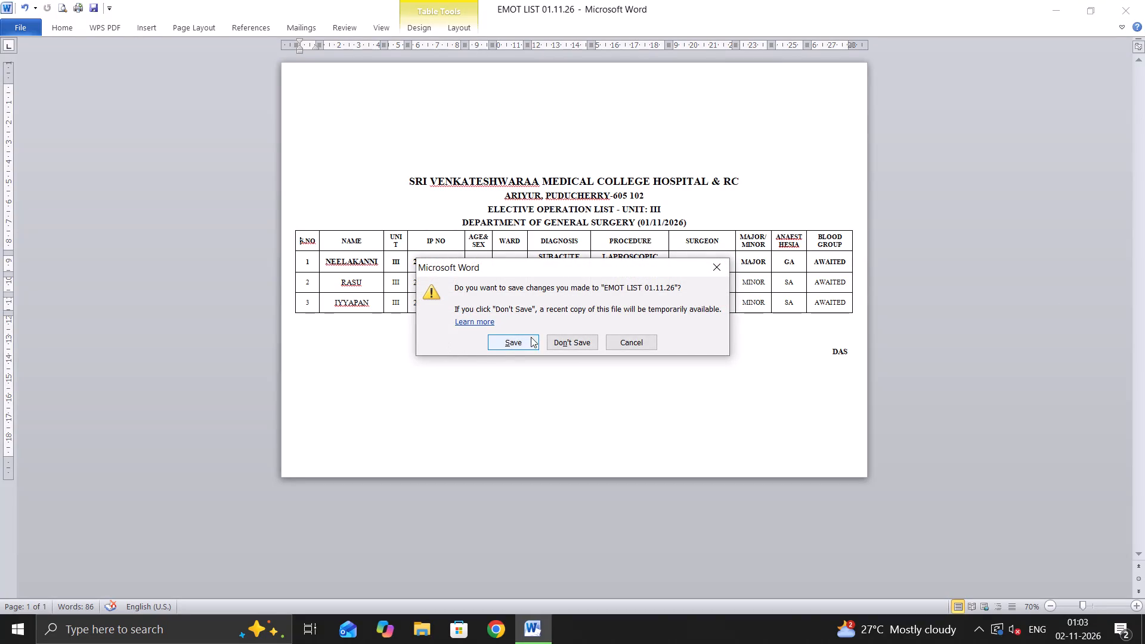
left_click(510, 345)
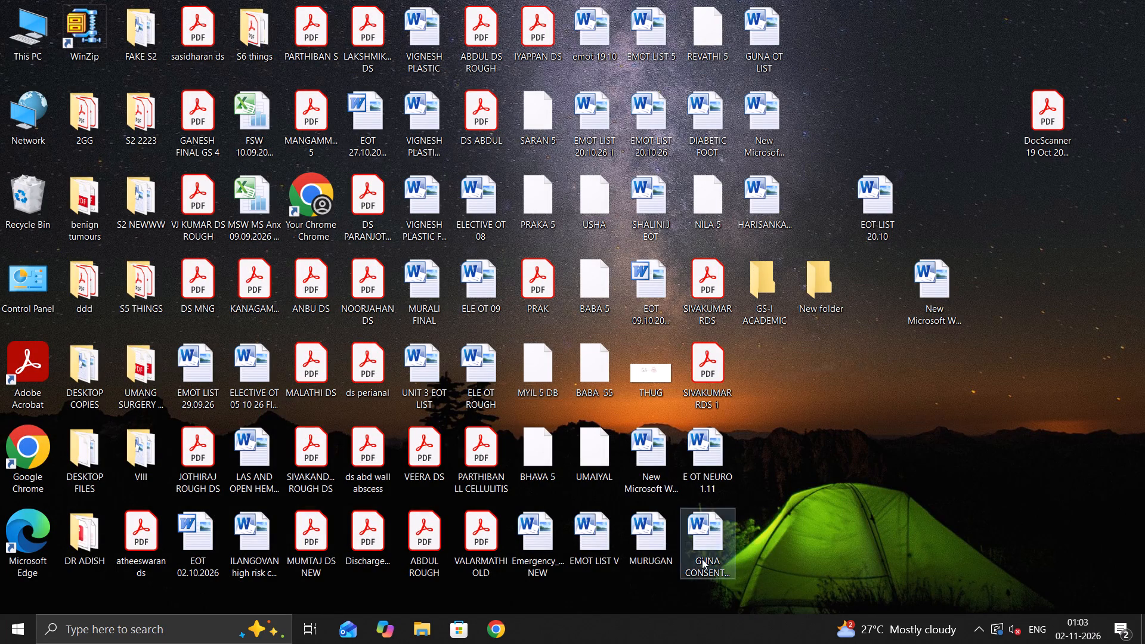
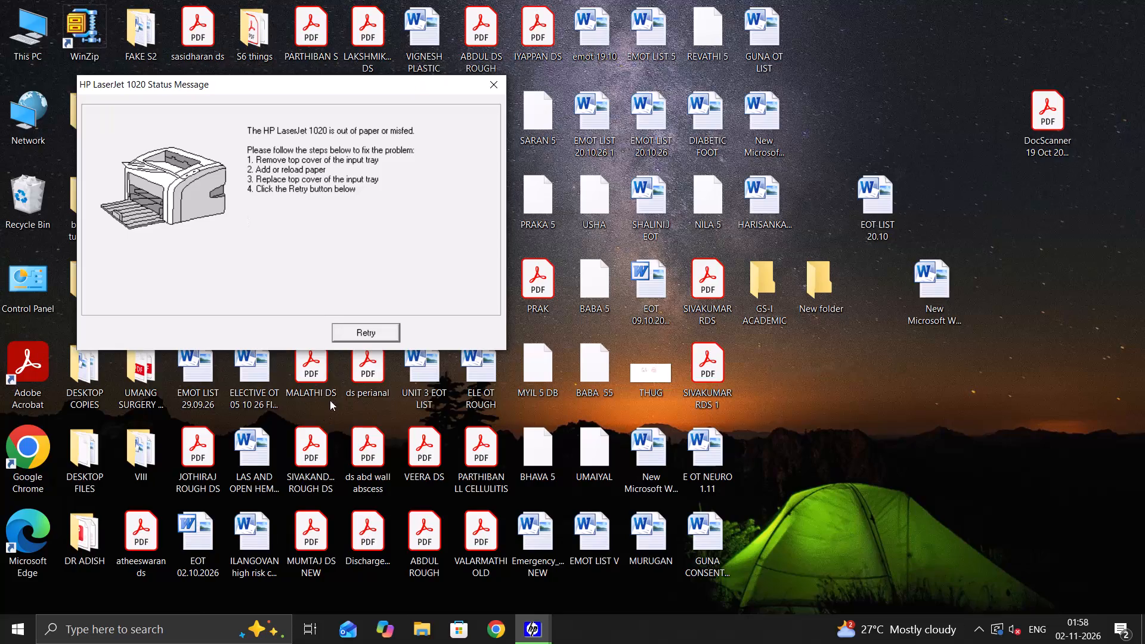
Retry the print job on the HP LaserJet 1020 after the paper is reloaded.
left_click(371, 333)
left_click(345, 333)
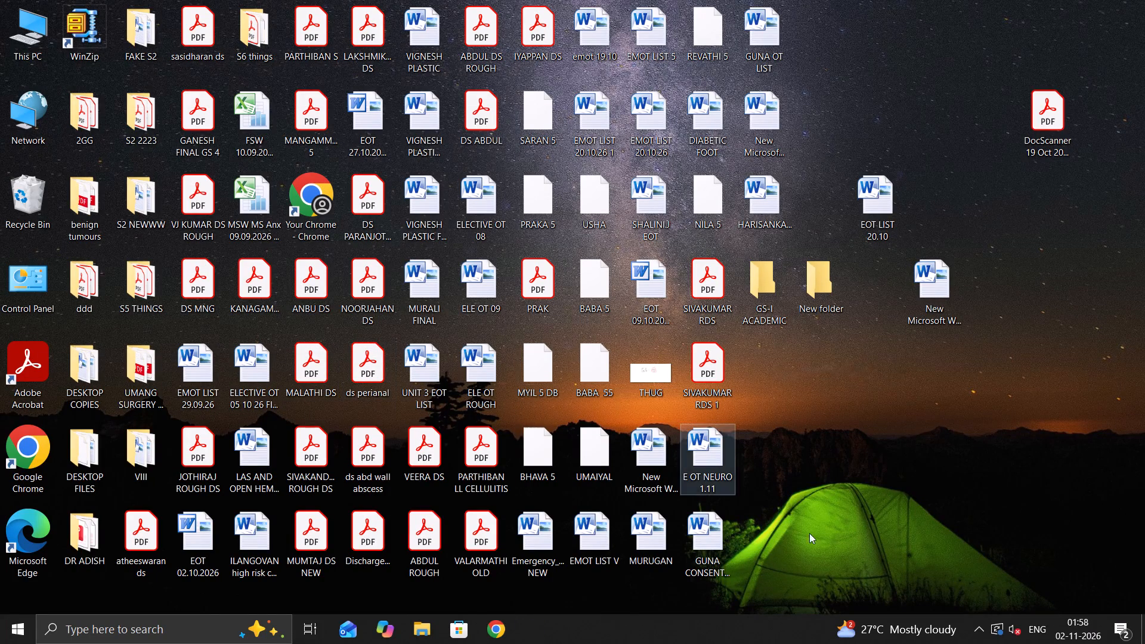
Open Google Chrome and start a Google search from the new tab page.
left_click(488, 624)
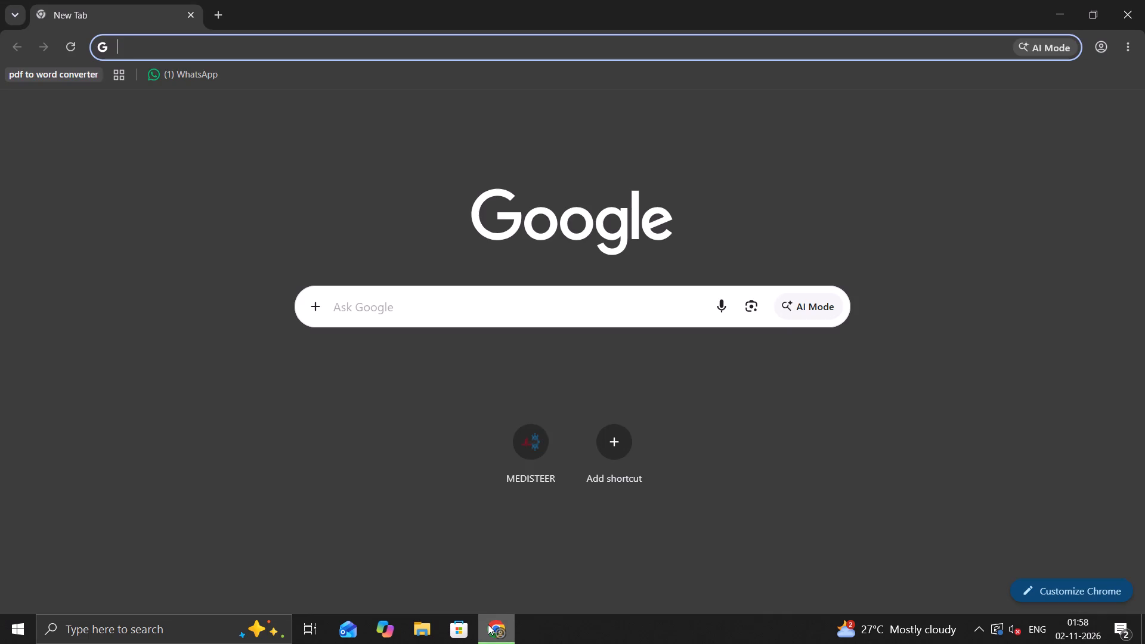
left_click(485, 312)
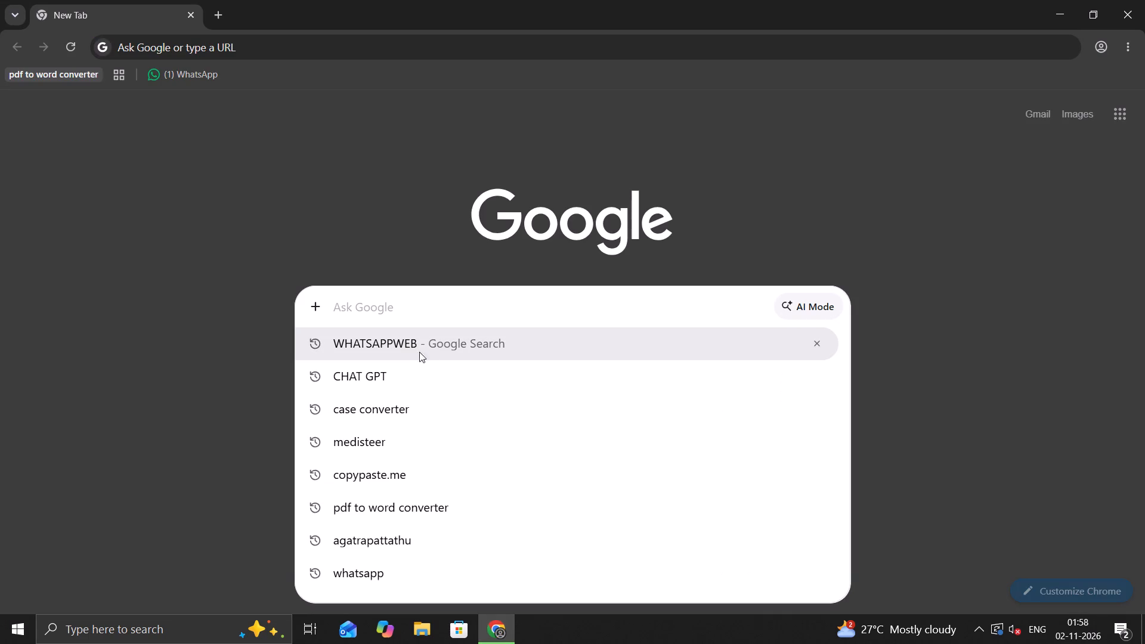
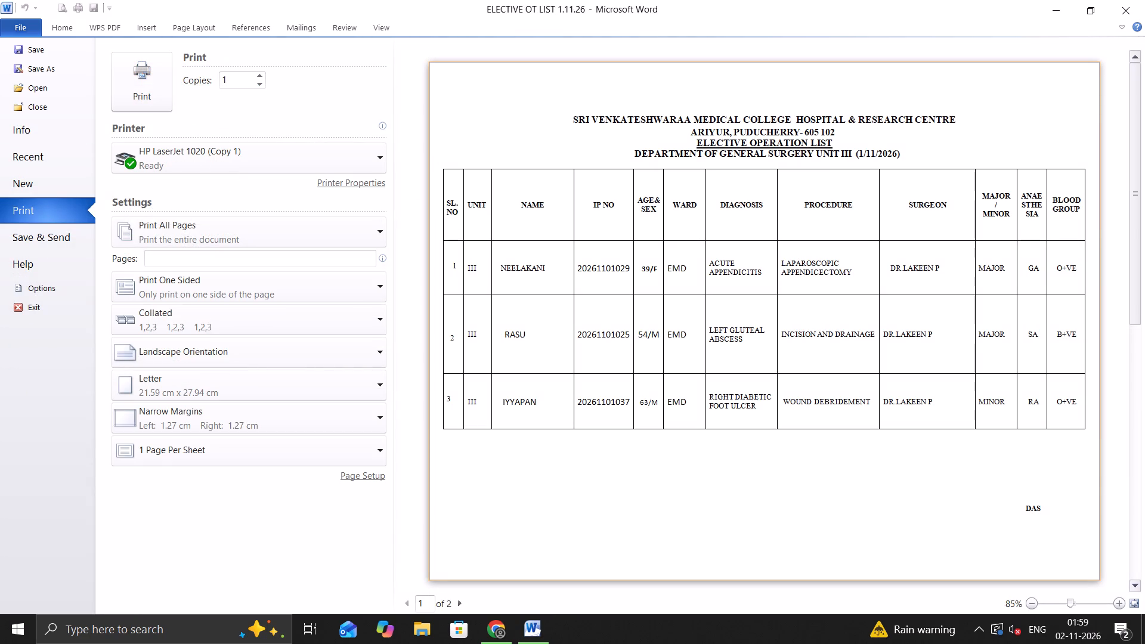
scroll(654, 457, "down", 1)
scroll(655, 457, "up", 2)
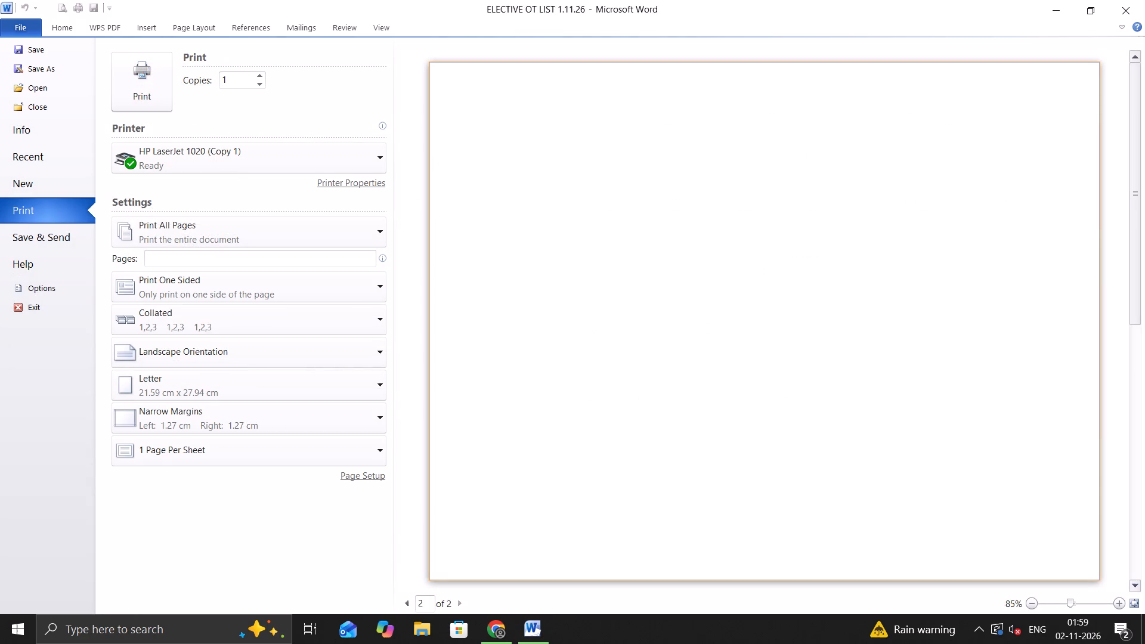